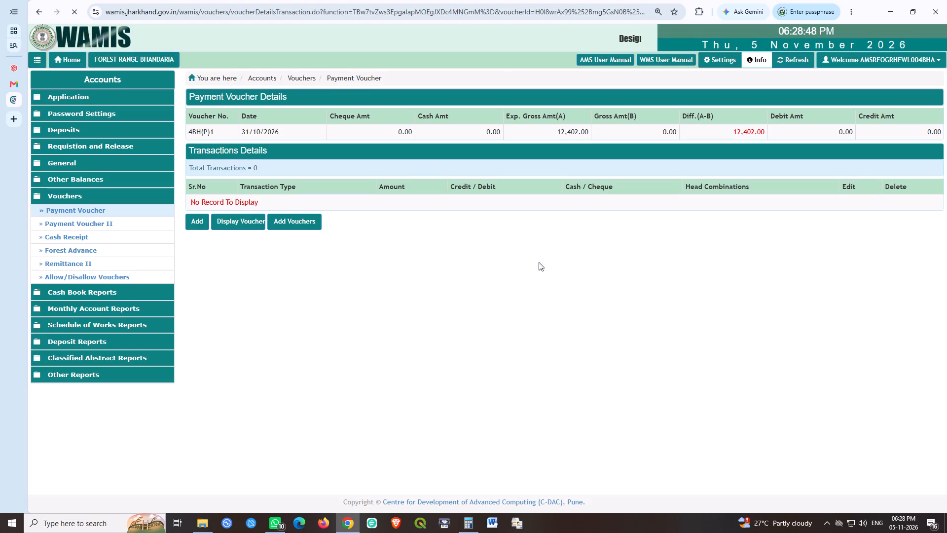
left_click(199, 221)
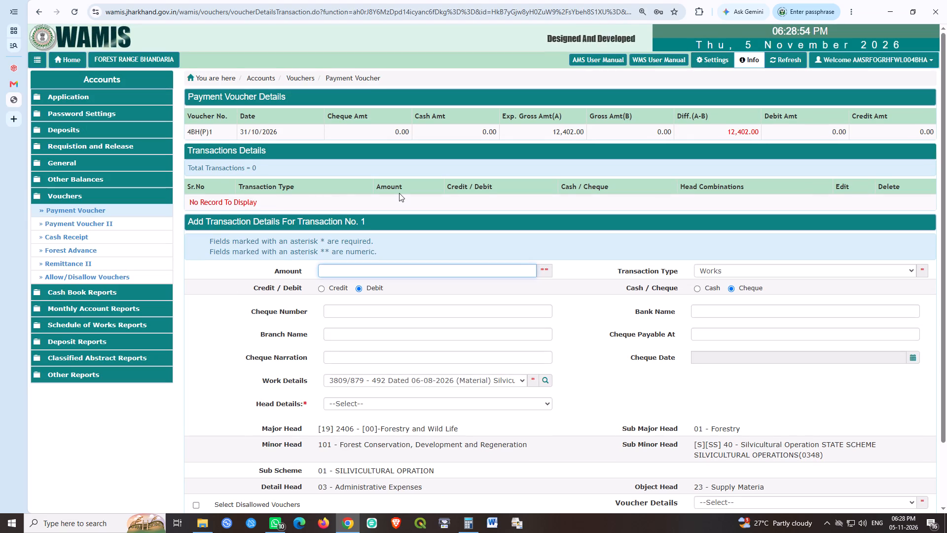
type("12402")
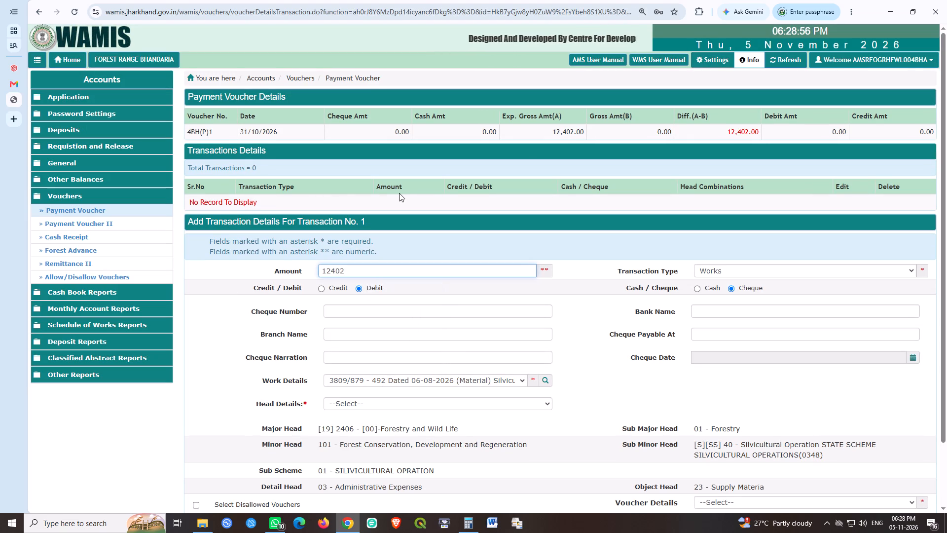
key("Tab")
key("Tab")
key("Tab")
key("Left")
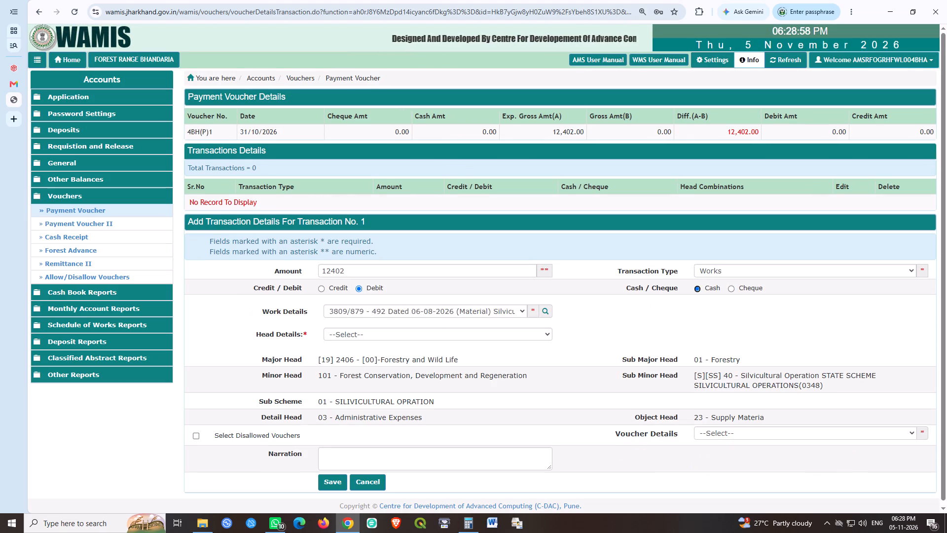
left_click(416, 310)
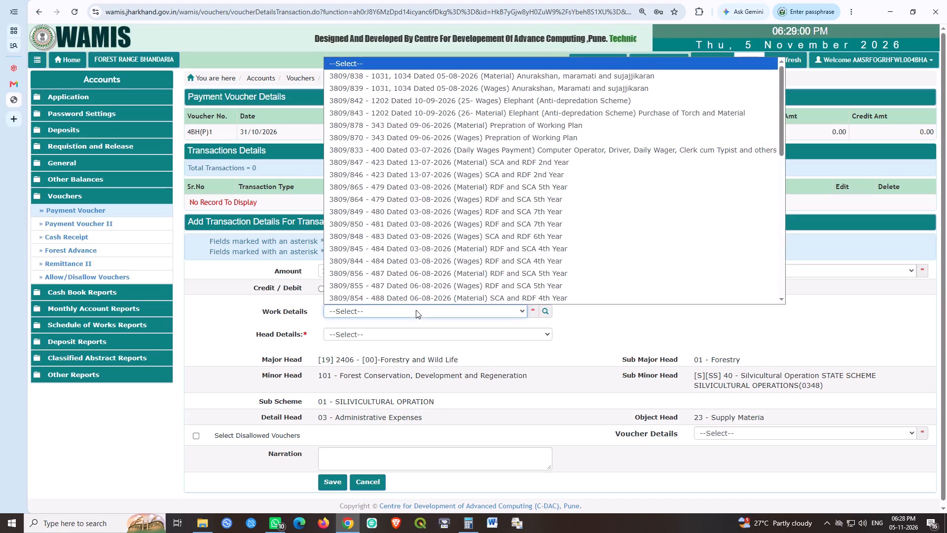
scroll(422, 264, "down", 14)
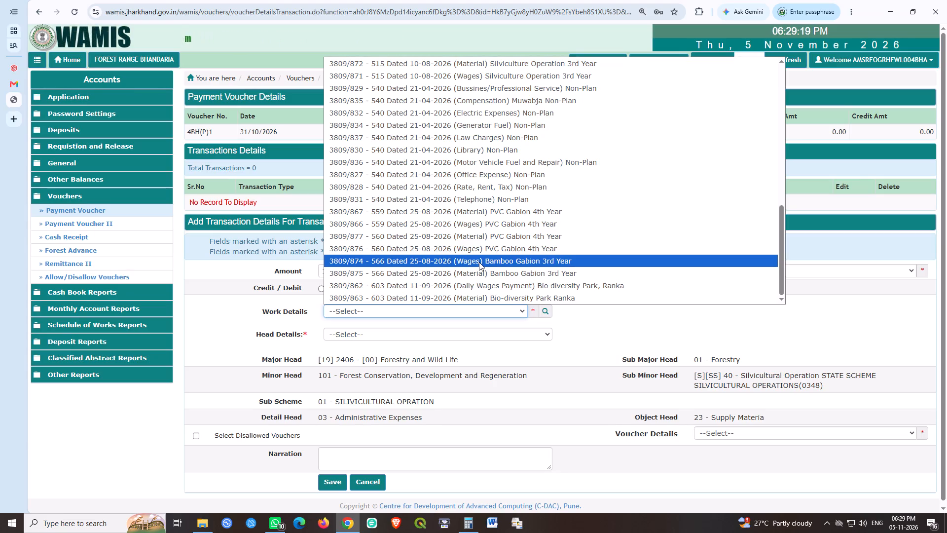
left_click(479, 262)
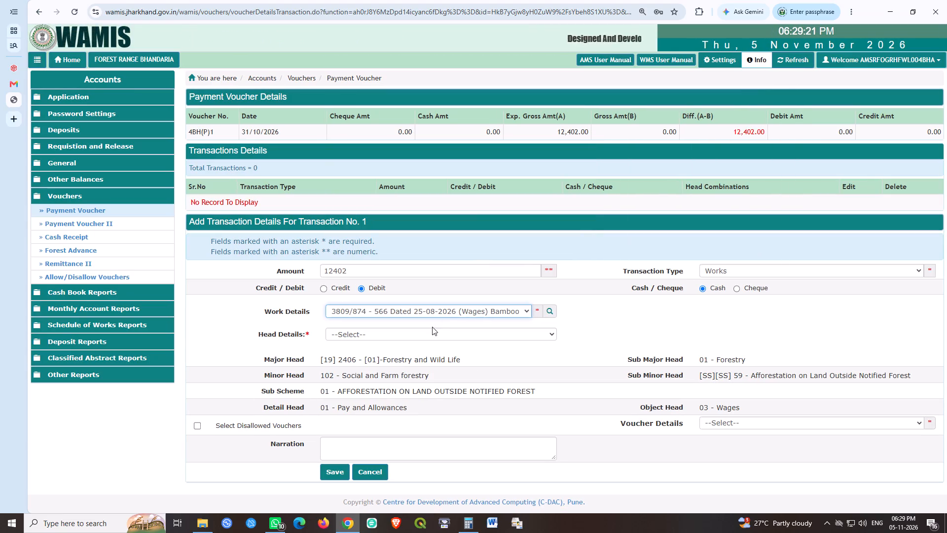
left_click(425, 331)
left_click(404, 358)
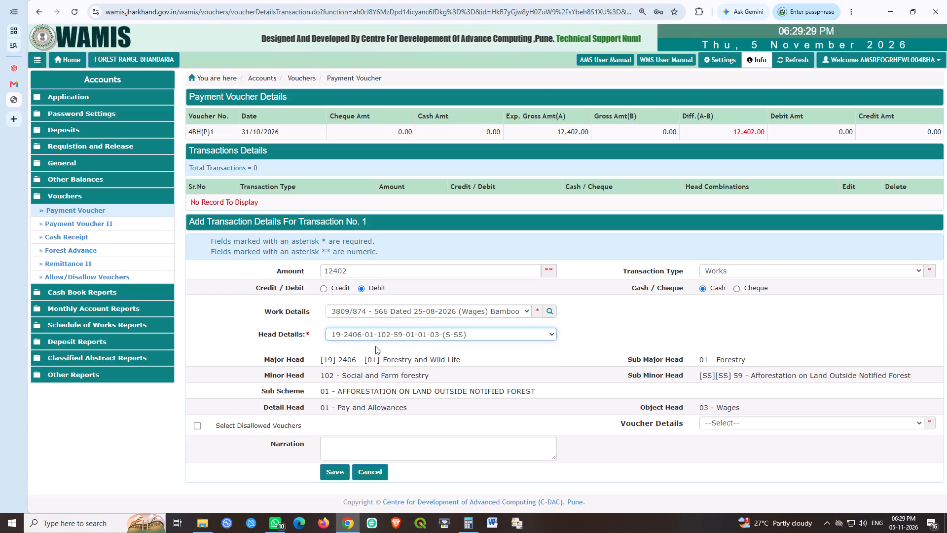
left_click(509, 349)
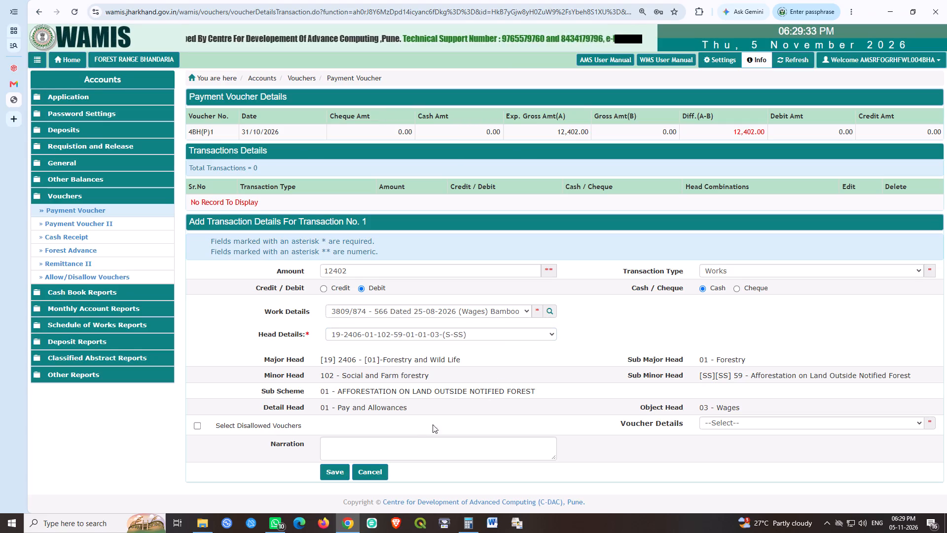
left_click(327, 472)
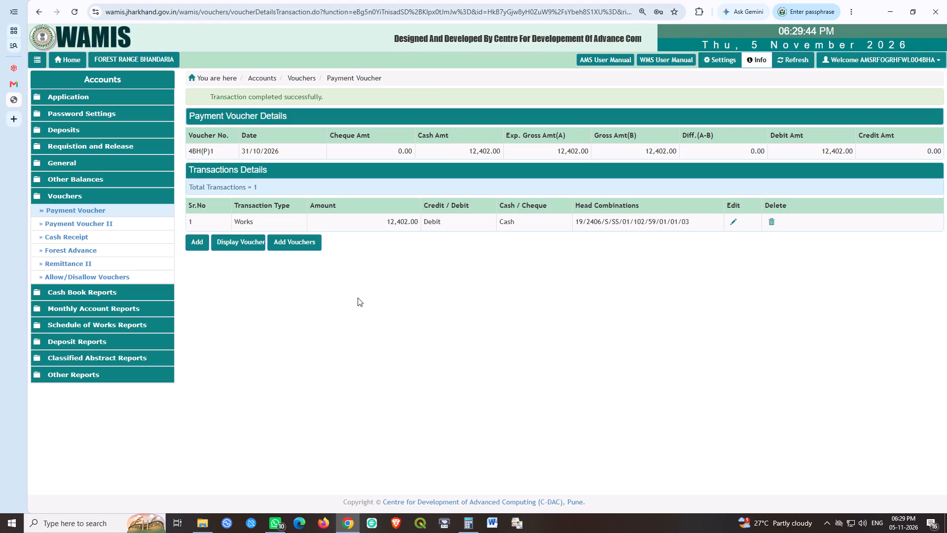
Start a new payment voucher record and change its voucher number to 11BH.
left_click(311, 243)
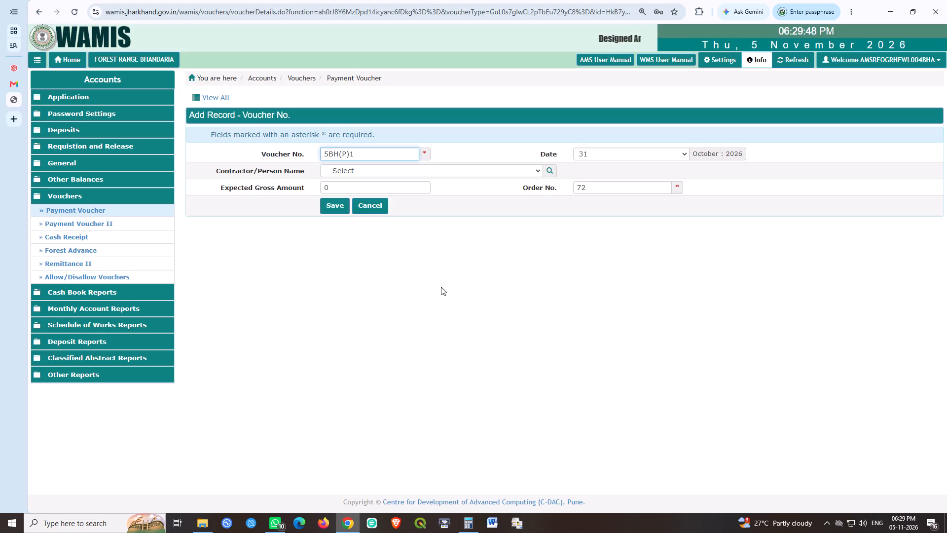
key("shift+Right")
key("shift+Right")
key("shift+Left")
type("111")
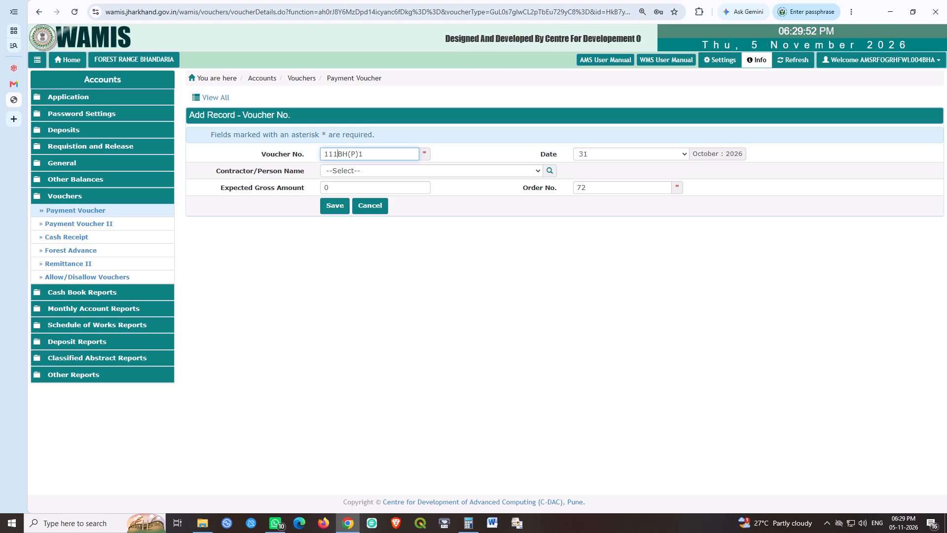
key("BackSpace")
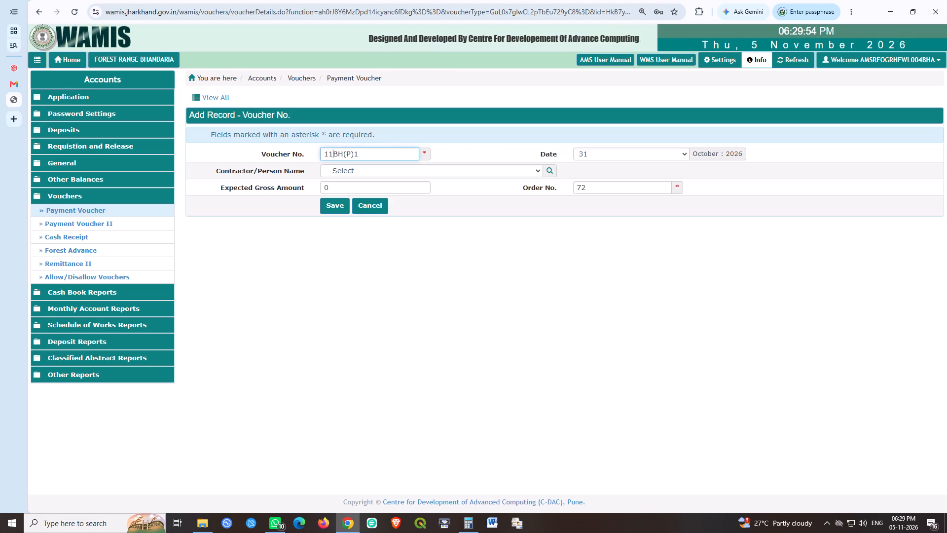
key("Right")
key("Right")
key("Delete")
key("Delete")
key("Delete")
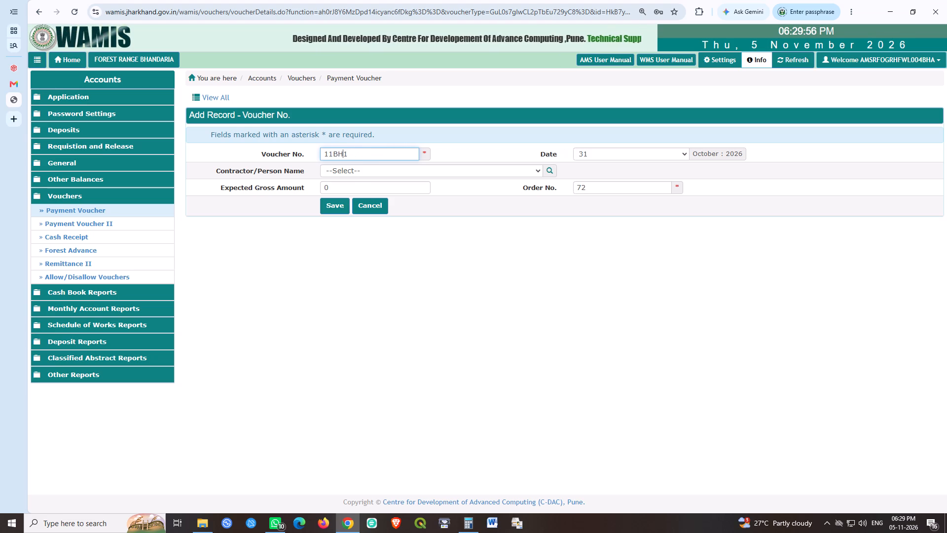
key("Delete")
Set the expected gross amount of voucher 11BH to 60840 and save the voucher.
key("Tab")
key("Tab")
key("Tab")
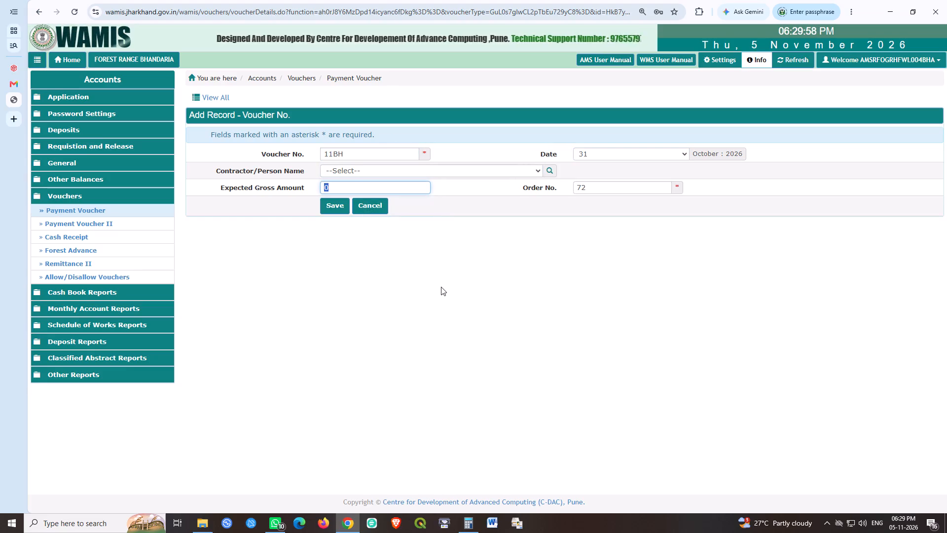
type("60840")
key("Tab")
key("Tab")
key("space")
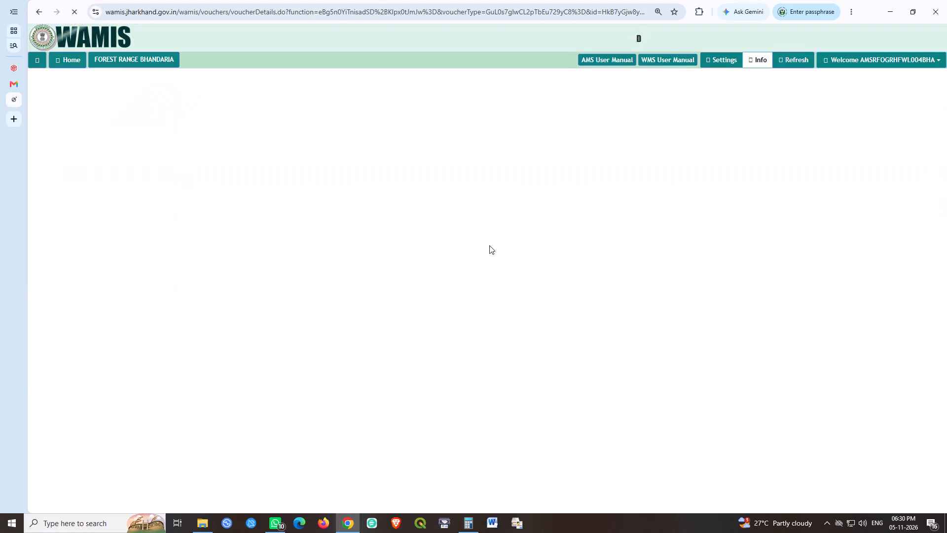
left_click(190, 221)
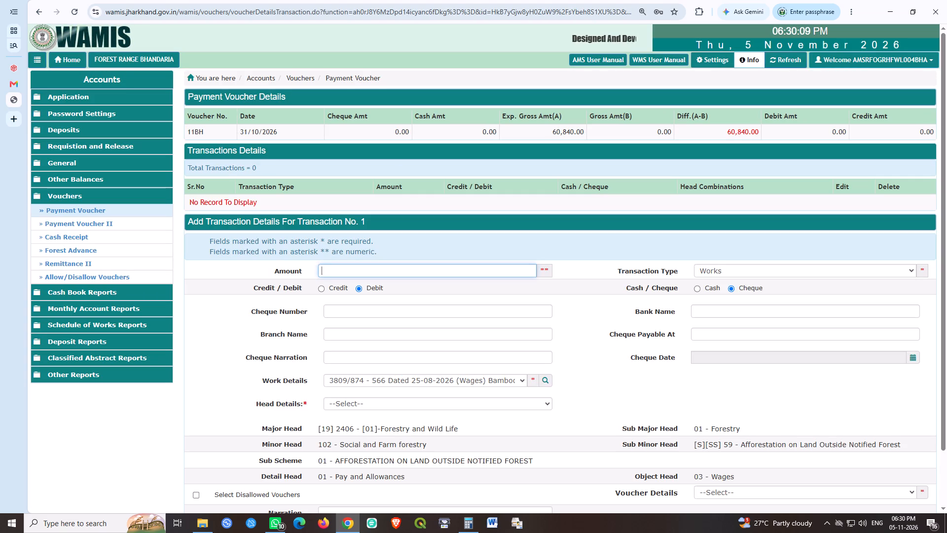
type("60840")
key("Tab")
key("Tab")
key("Tab")
key("Left")
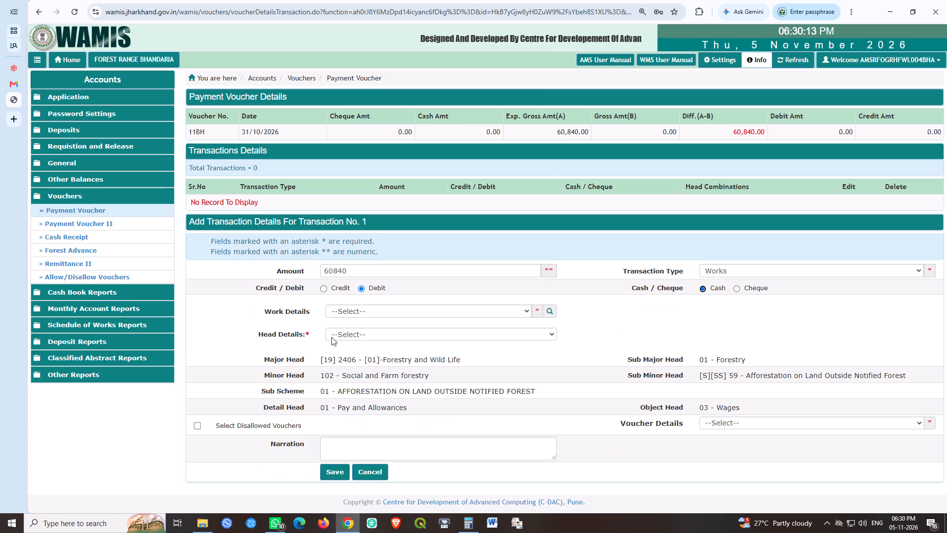
left_click(402, 312)
scroll(449, 234, "down", 17)
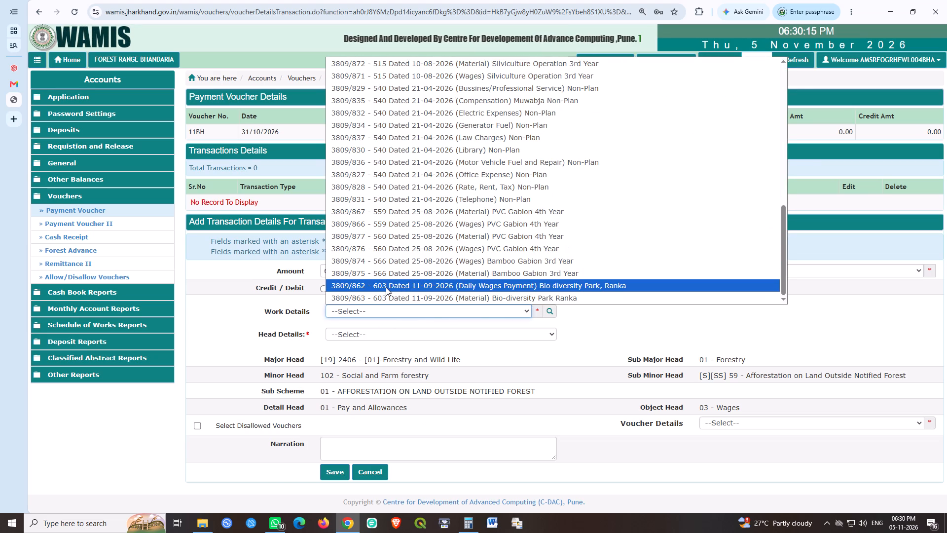
left_click(438, 264)
left_click(428, 336)
left_click(389, 356)
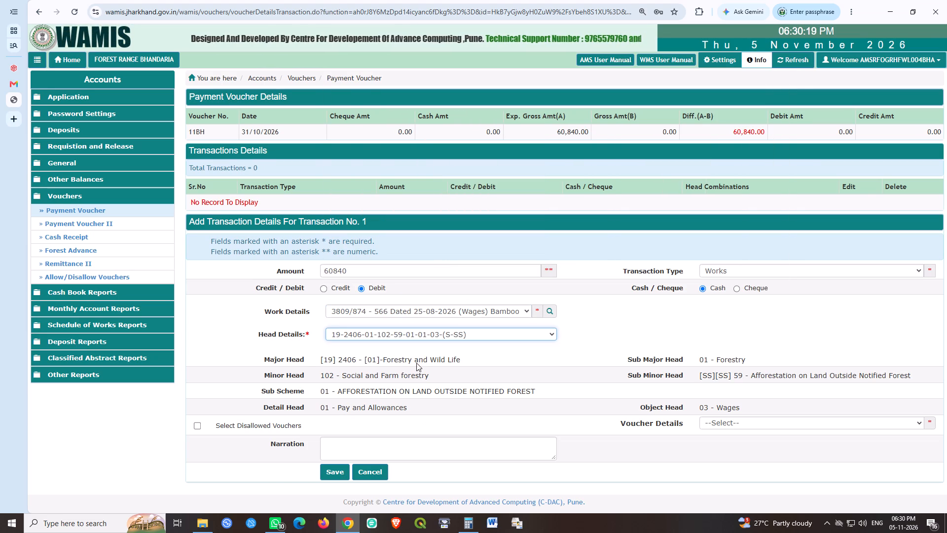
left_click(328, 469)
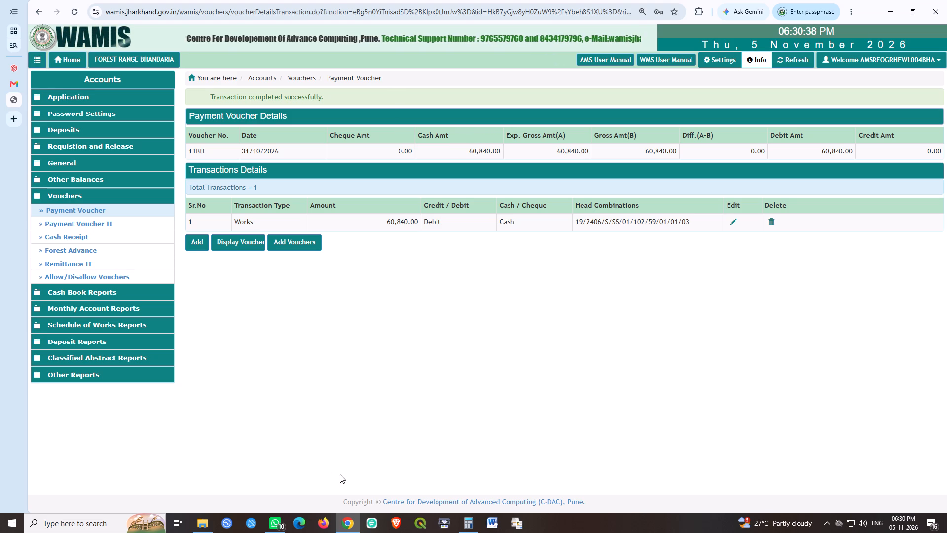
Create and save payment voucher 12BH with an expected gross amount of 60840, keeping the proposed number and date.
left_click(309, 239)
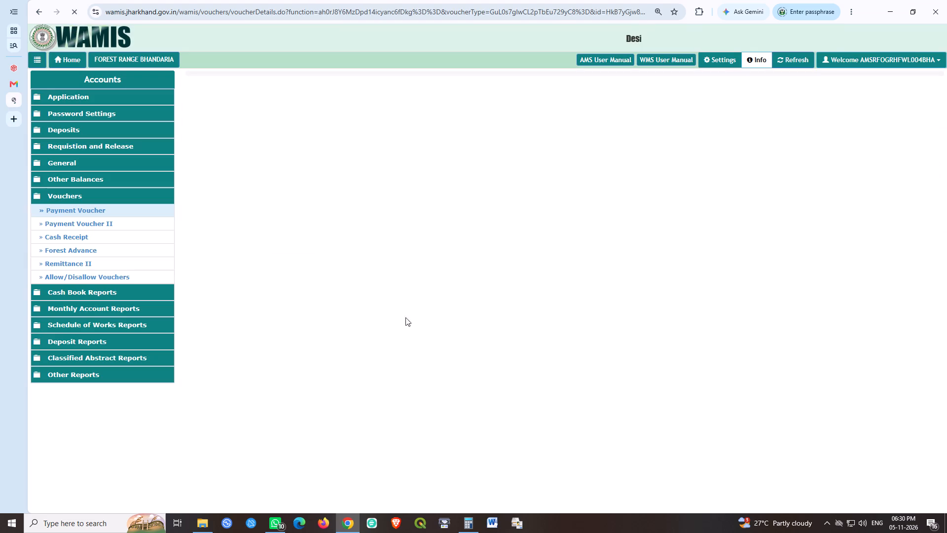
key("Tab")
key("Tab")
key("Tab")
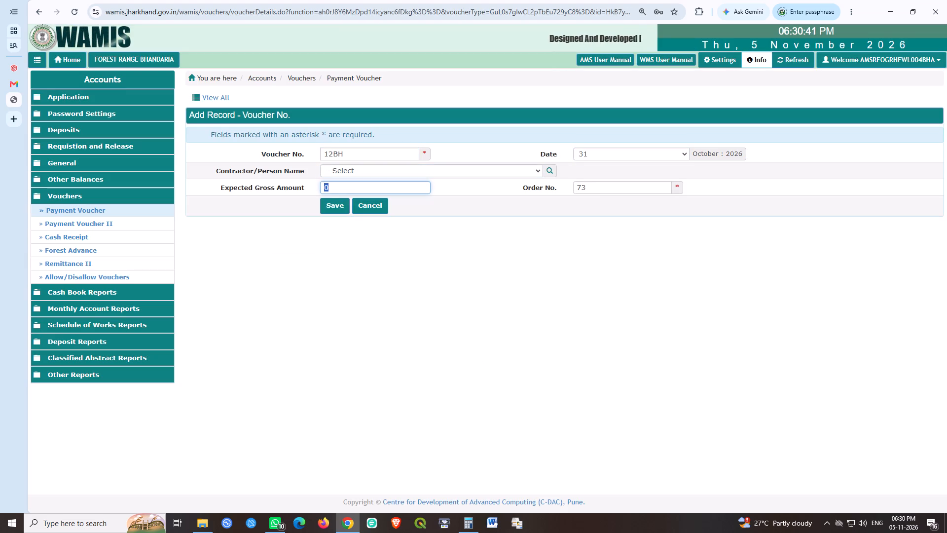
type("60840")
key("Tab")
key("Tab")
key("Tab")
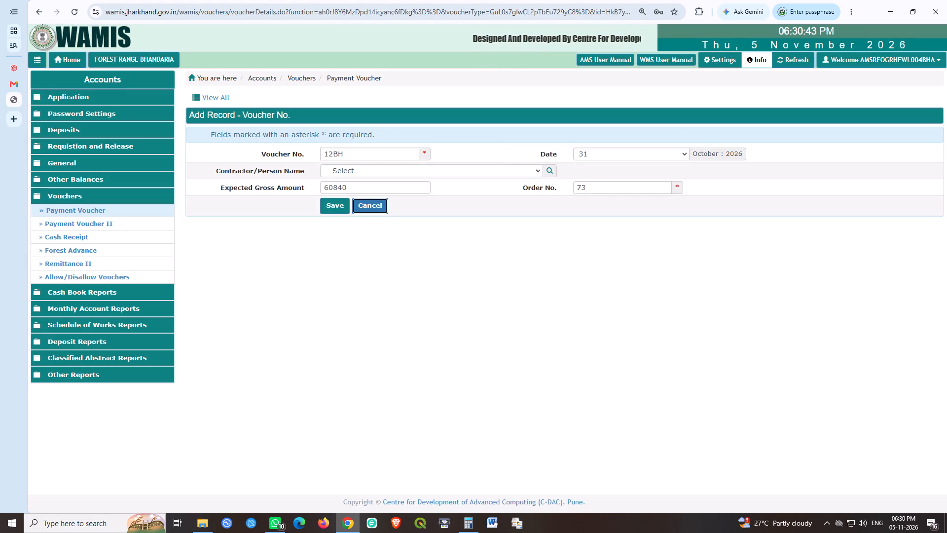
key("shift+Tab")
key("space")
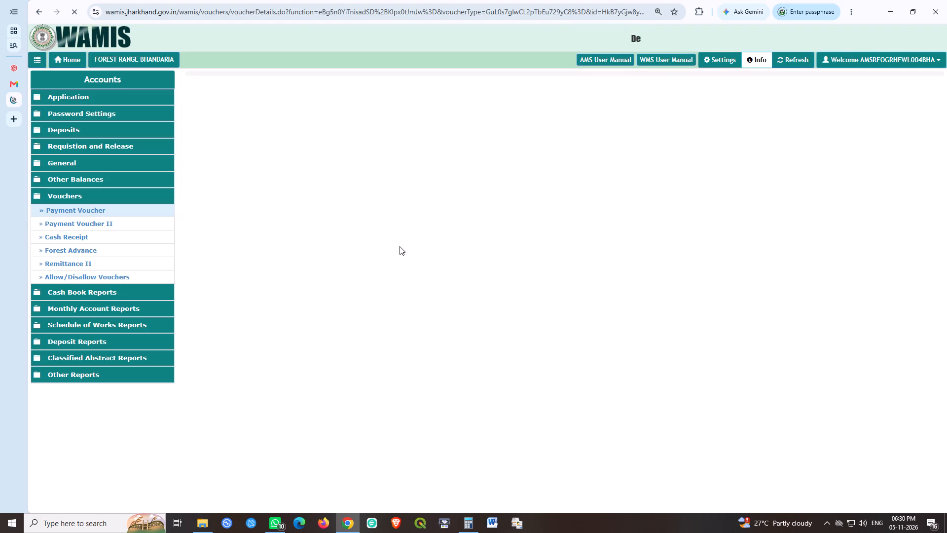
left_click(193, 217)
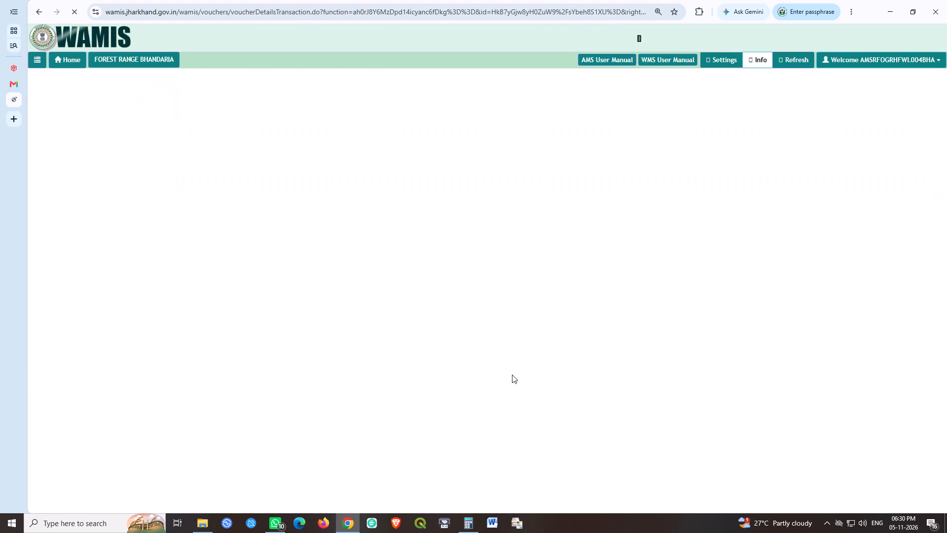
type("60840")
key("Tab")
key("Tab")
key("Tab")
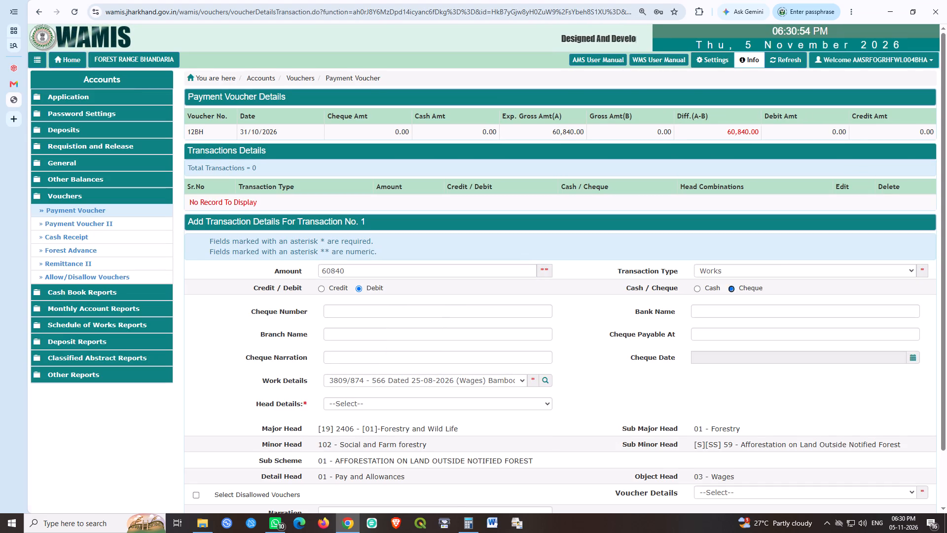
key("Left")
left_click(390, 320)
left_click(376, 312)
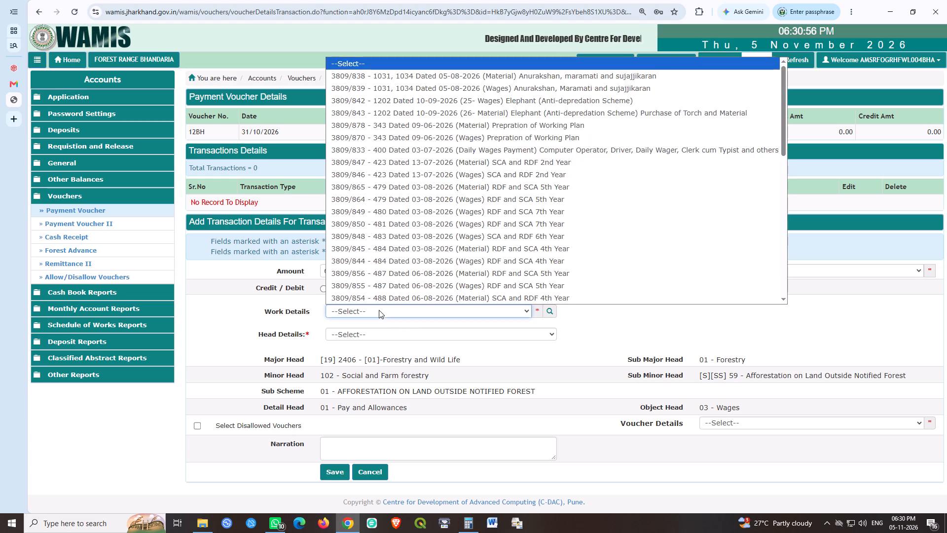
scroll(385, 262, "down", 14)
left_click(413, 261)
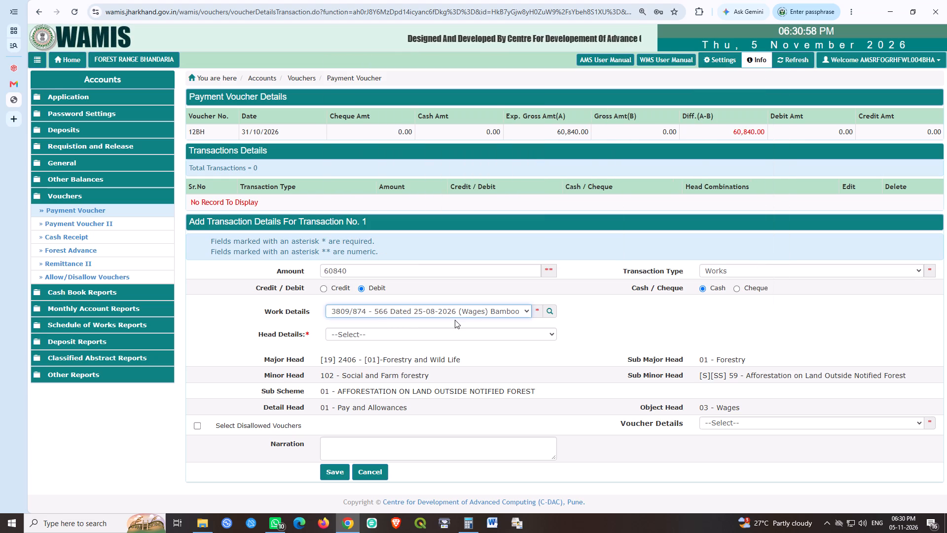
left_click(364, 337)
left_click(382, 356)
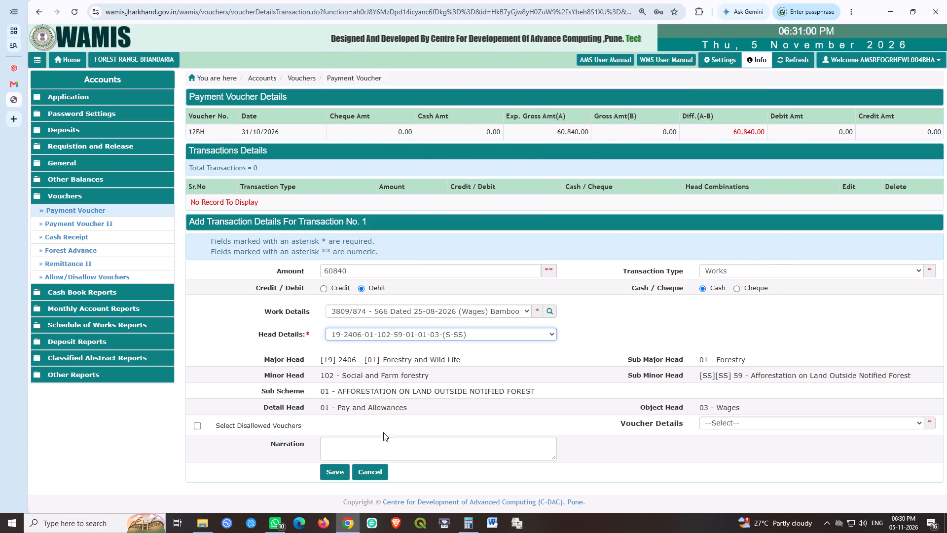
left_click(329, 473)
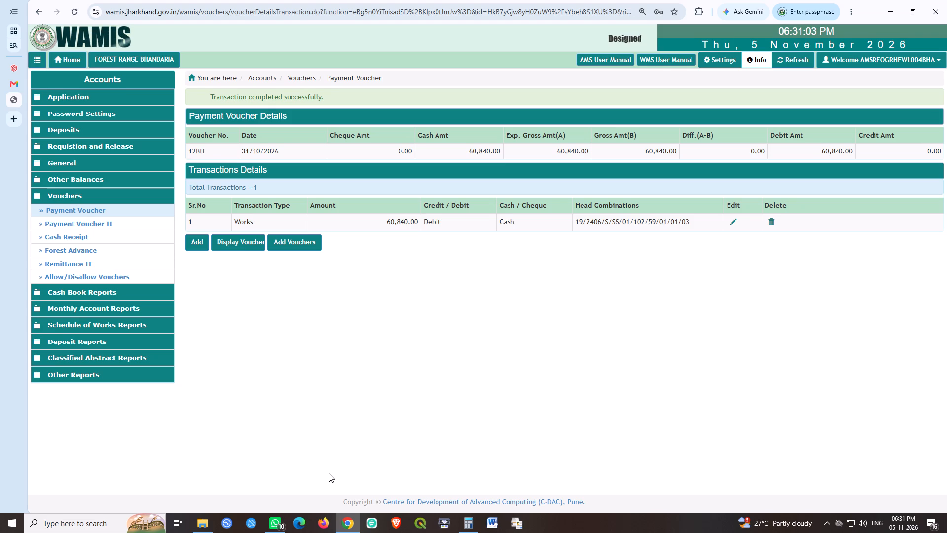
Create and save payment voucher 13BH with an expected gross amount of 48750, keeping the proposed number and date.
left_click(309, 245)
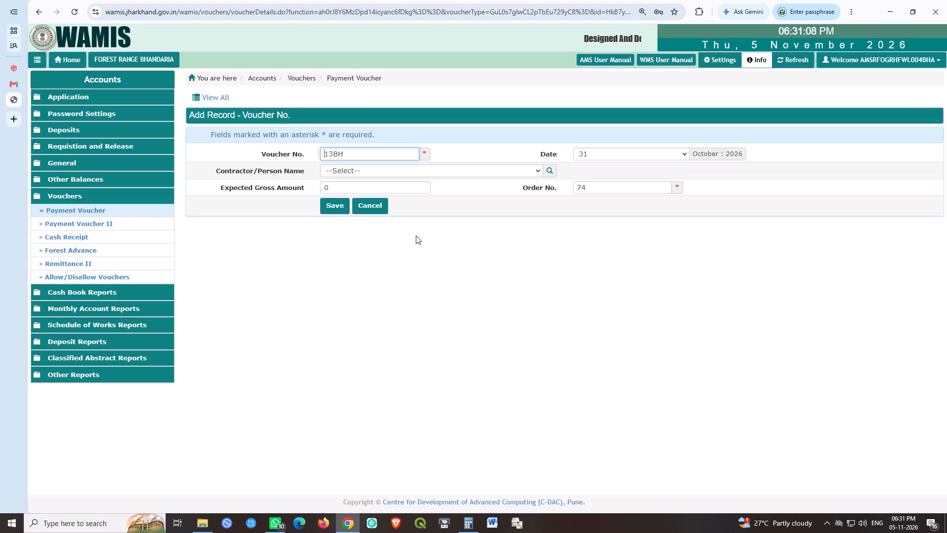
key("Tab")
key("Tab")
key("Tab")
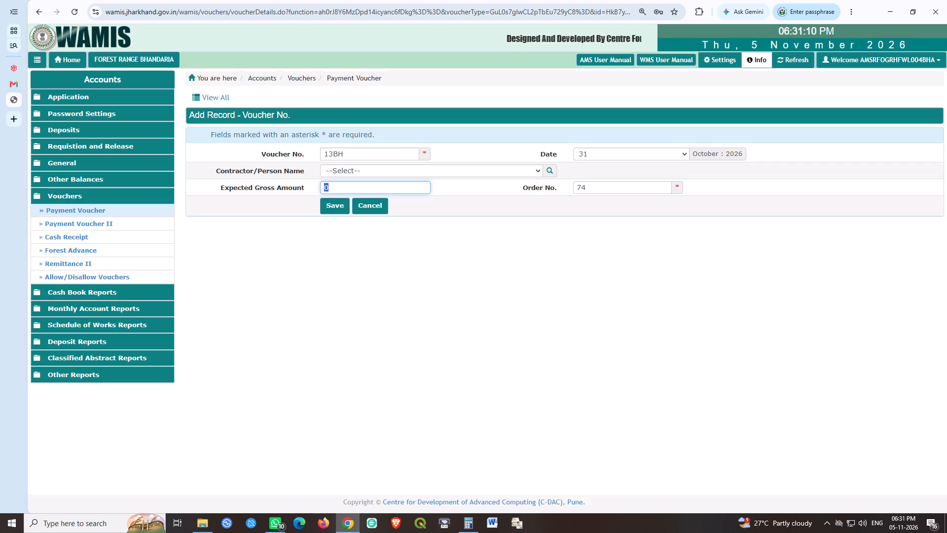
type("48750")
key("Tab")
key("Tab")
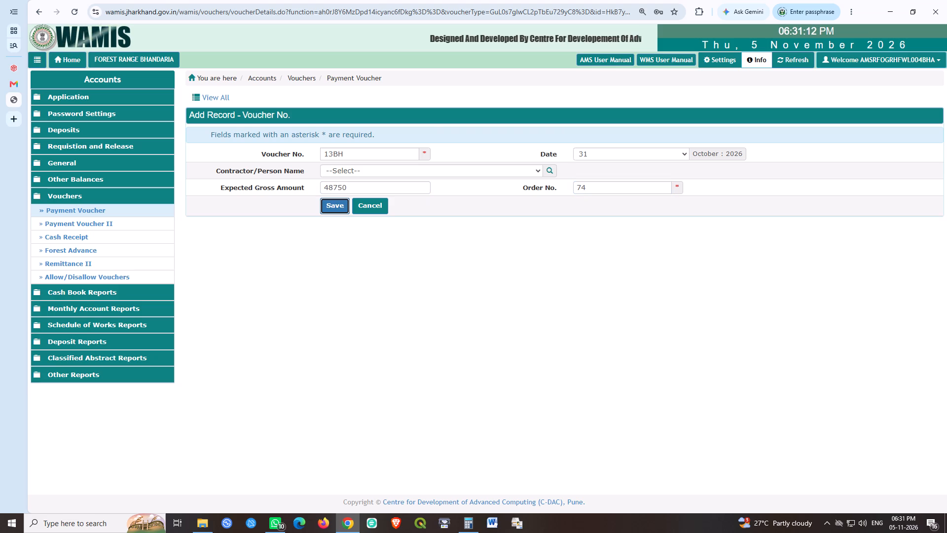
key("space")
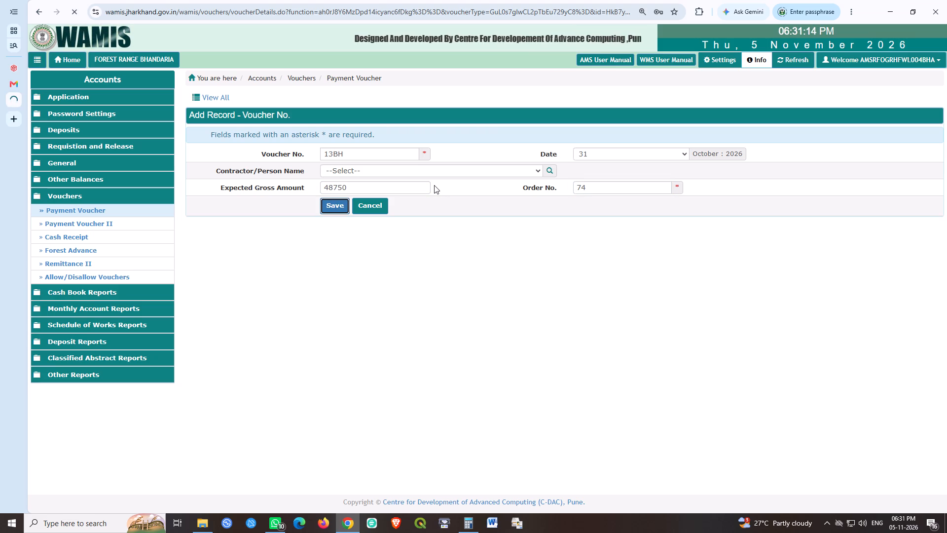
left_click(200, 217)
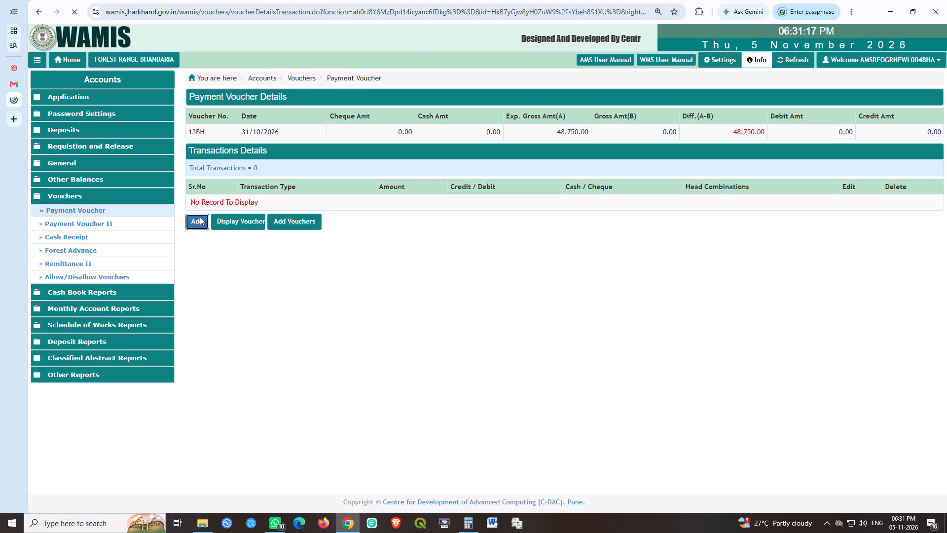
type("48750")
key("Tab")
key("Tab")
key("Tab")
key("Left")
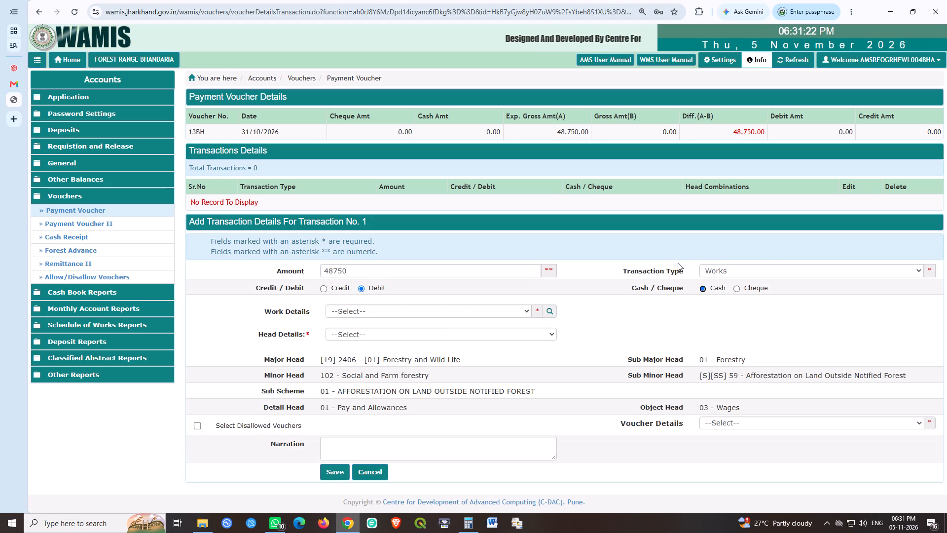
left_click(486, 310)
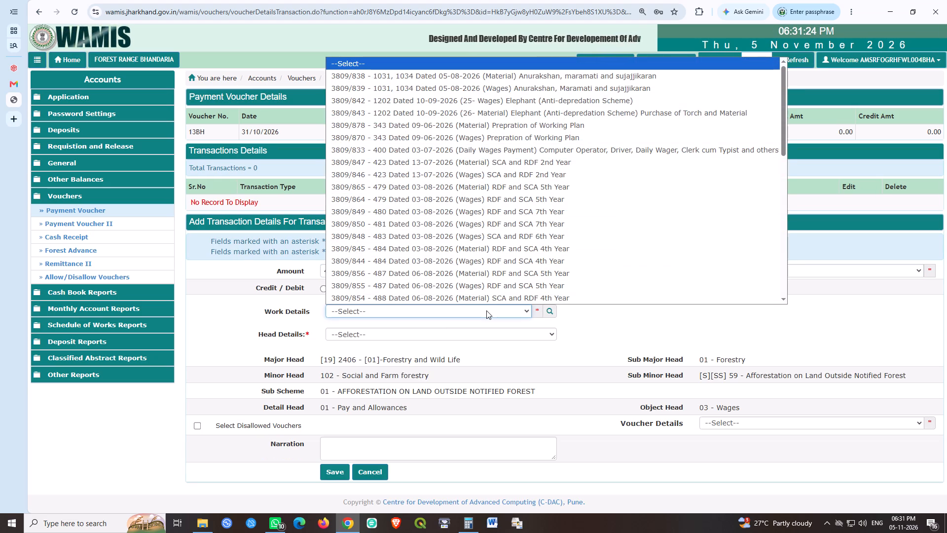
scroll(464, 236, "down", 13)
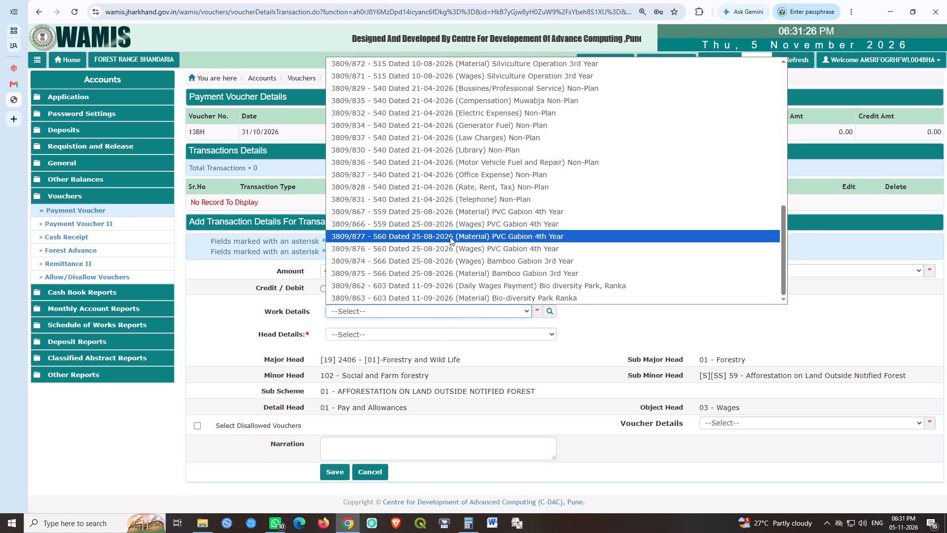
scroll(450, 237, "down", 4)
left_click(451, 265)
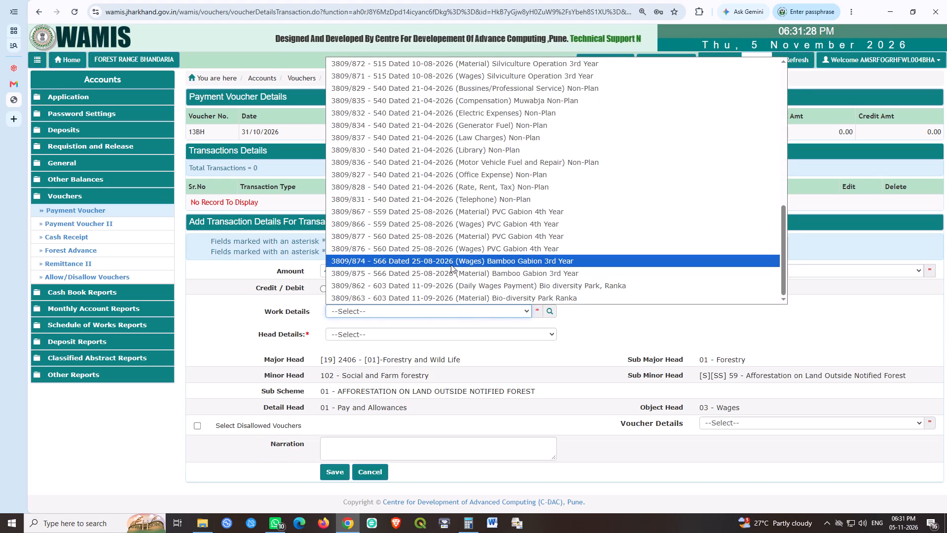
left_click(366, 331)
left_click(377, 354)
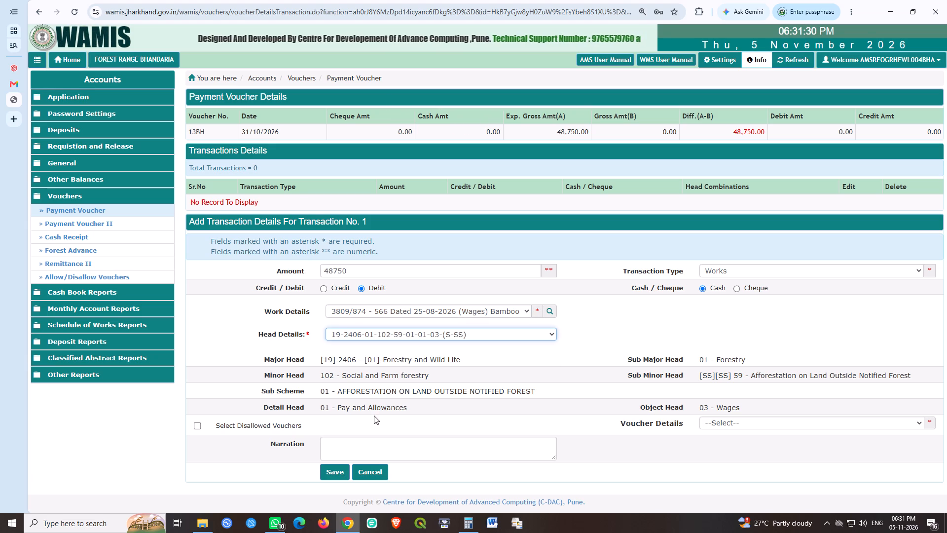
left_click(329, 467)
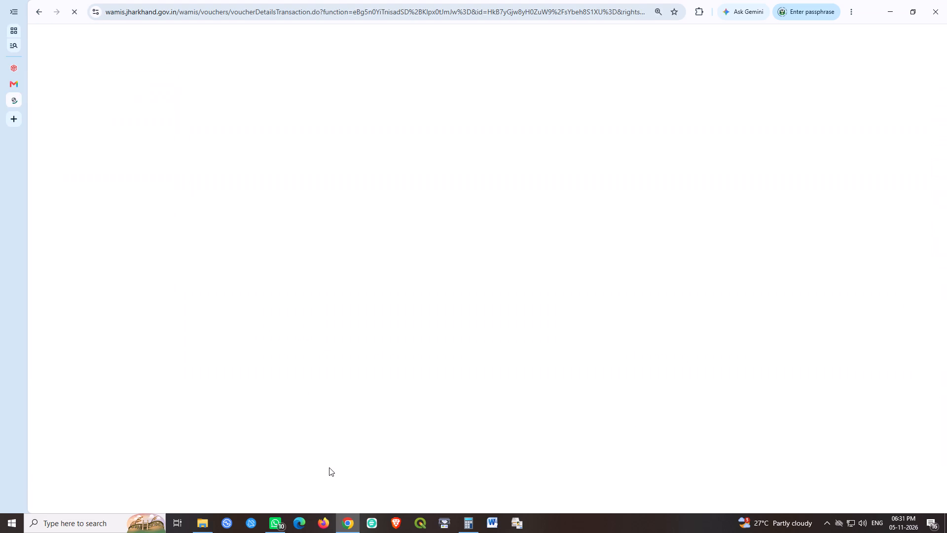
Create and save a payment voucher numbered 28BH with an expected gross amount of 12168, keeping the proposed date and order number.
left_click(291, 236)
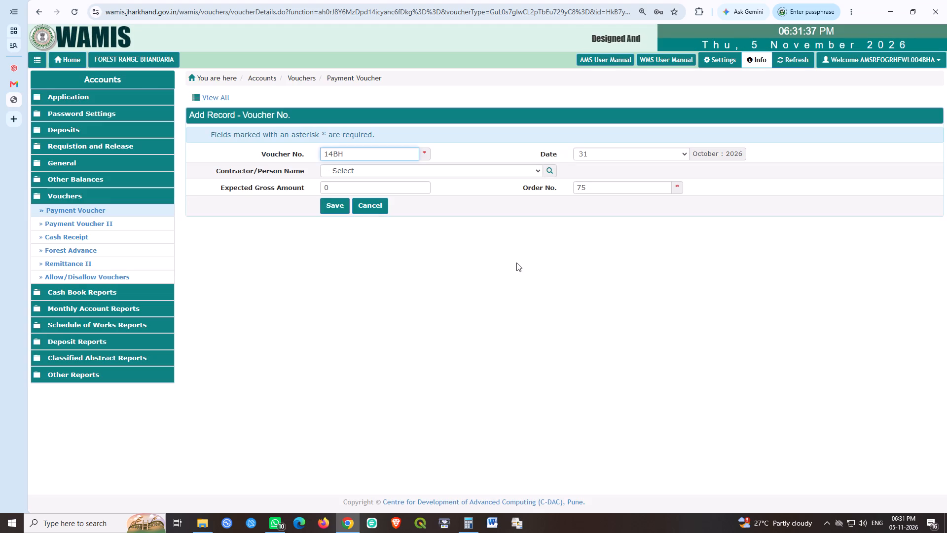
key("shift+Right")
key("shift+Right")
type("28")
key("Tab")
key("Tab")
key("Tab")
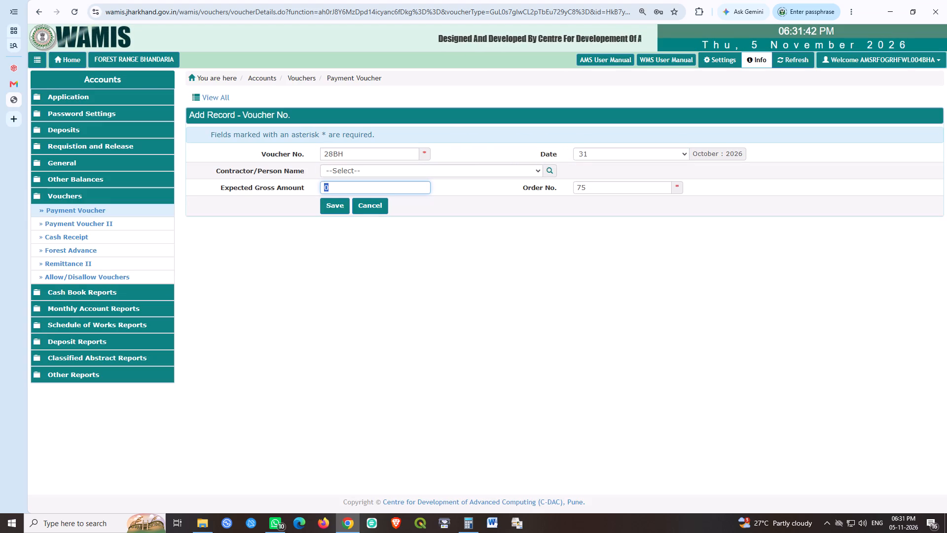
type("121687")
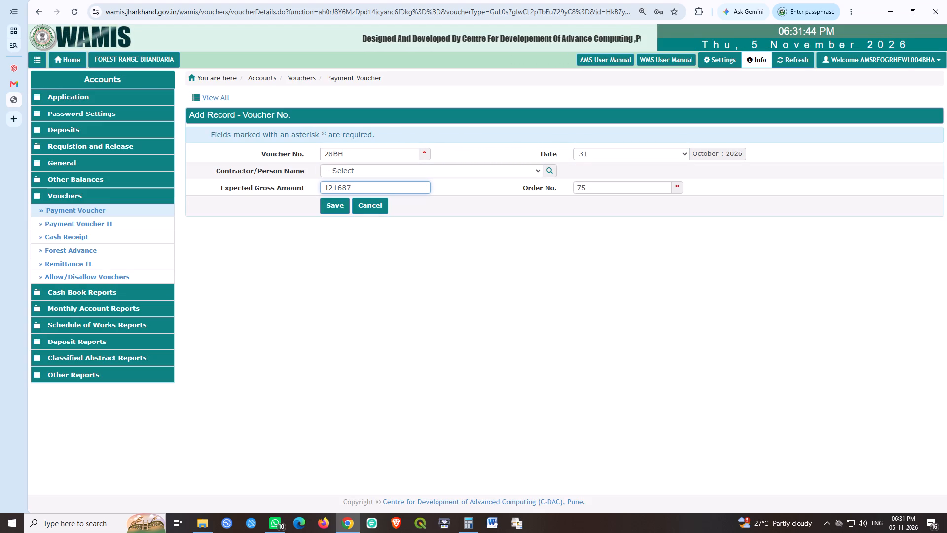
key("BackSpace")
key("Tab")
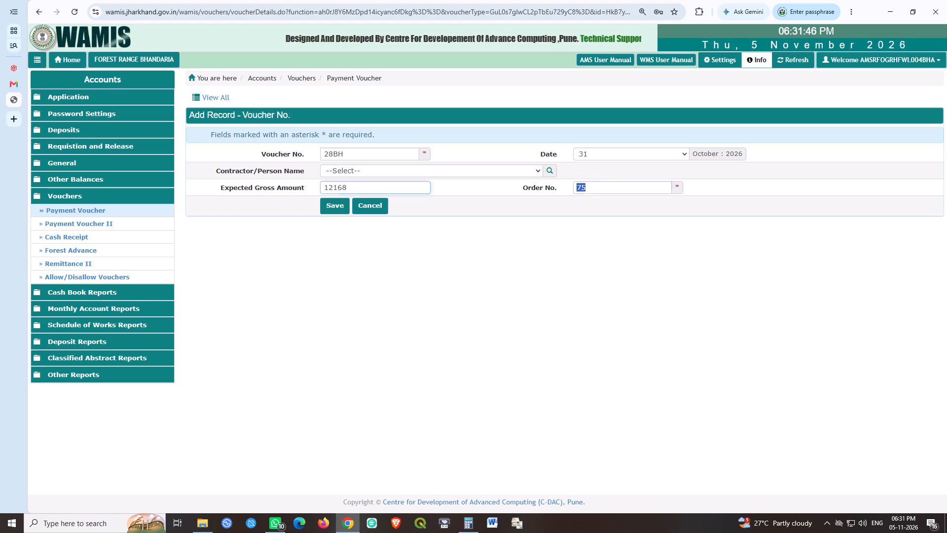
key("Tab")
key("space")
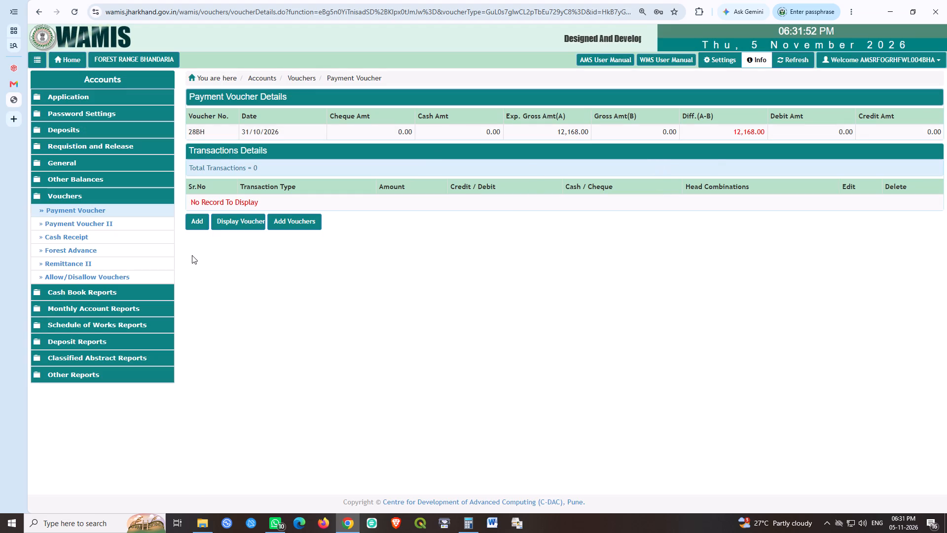
left_click(195, 217)
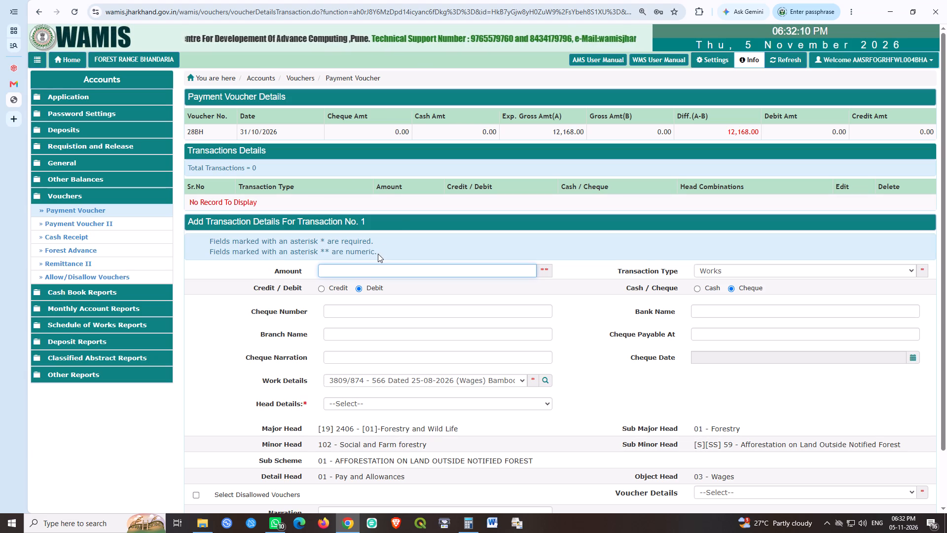
type("12168")
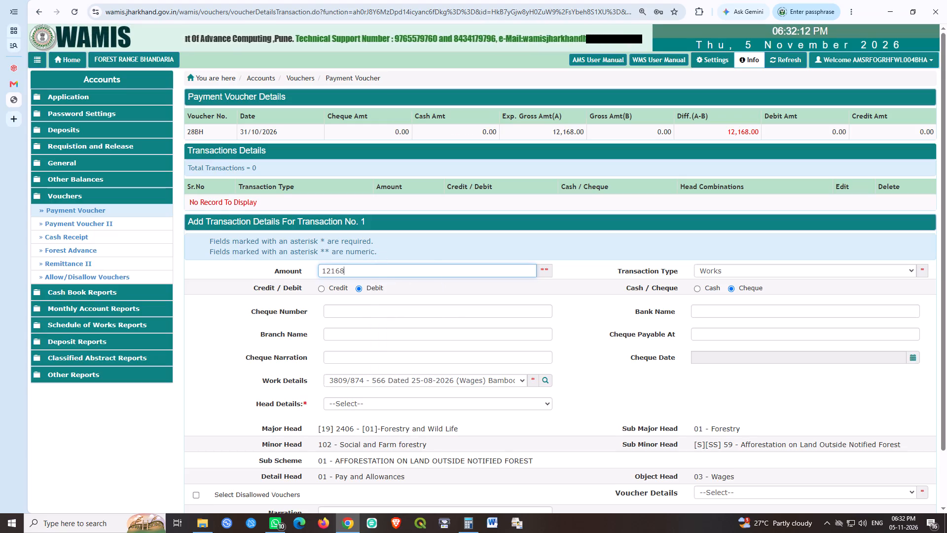
key("Tab")
key("Tab")
key("Tab")
key("Left")
left_click(368, 307)
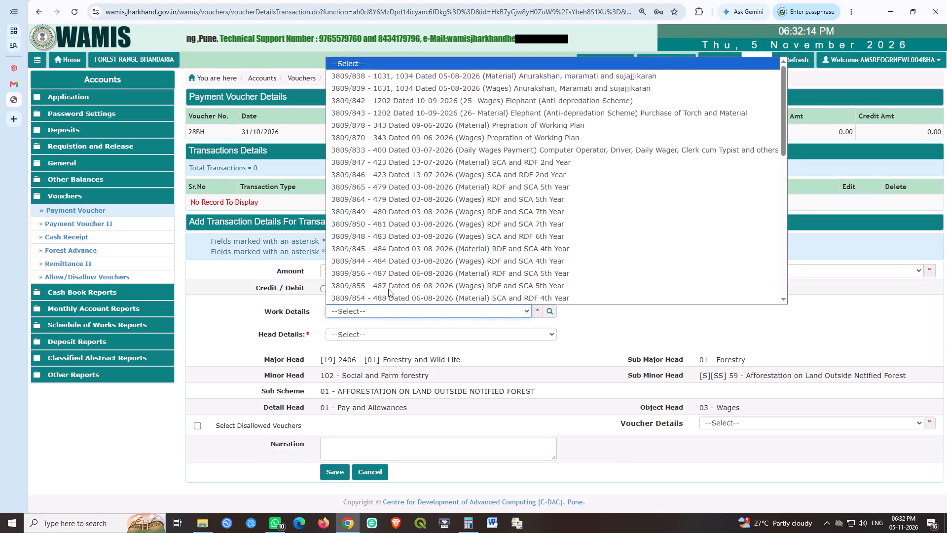
scroll(448, 204, "down", 18)
left_click(422, 260)
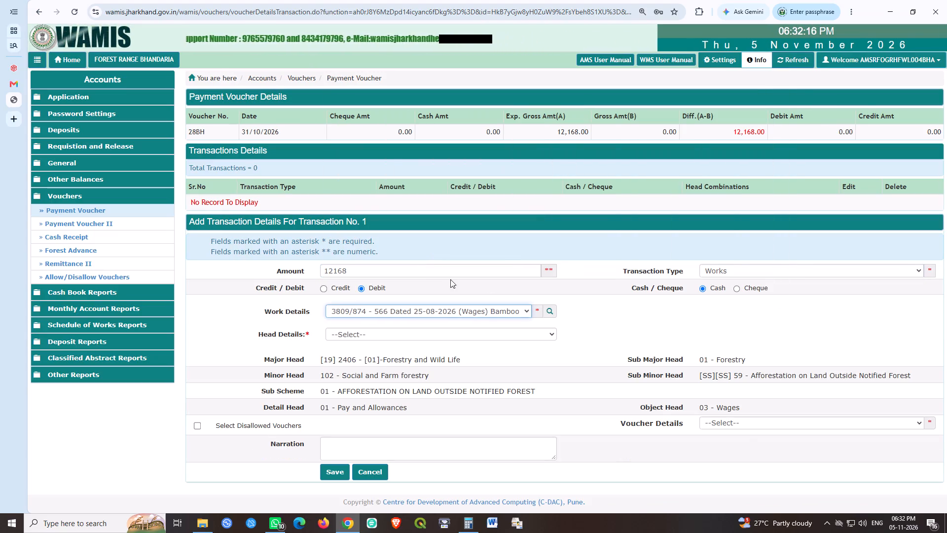
left_click(446, 338)
left_click(424, 359)
left_click(337, 475)
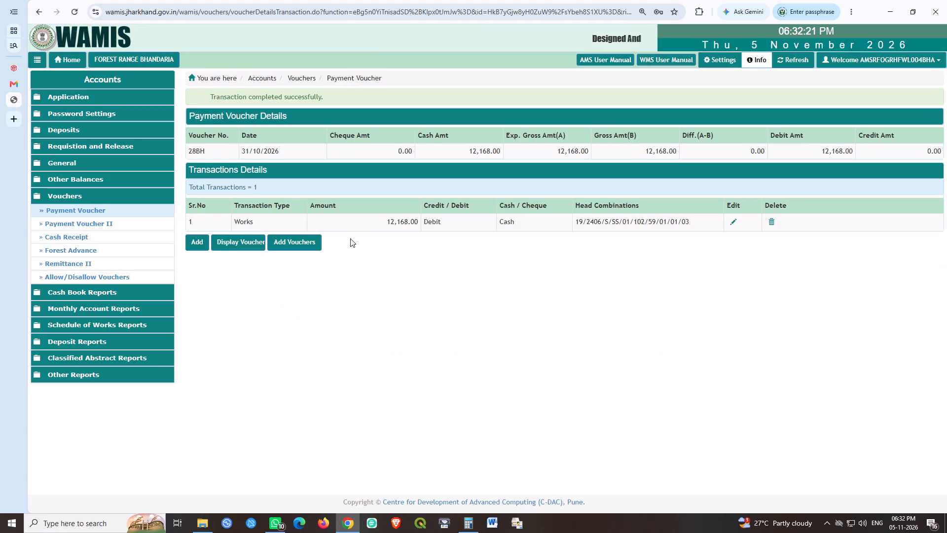
Create and save a payment voucher numbered 57BH with an expected gross amount of 42120, keeping the proposed date and order number.
left_click(307, 242)
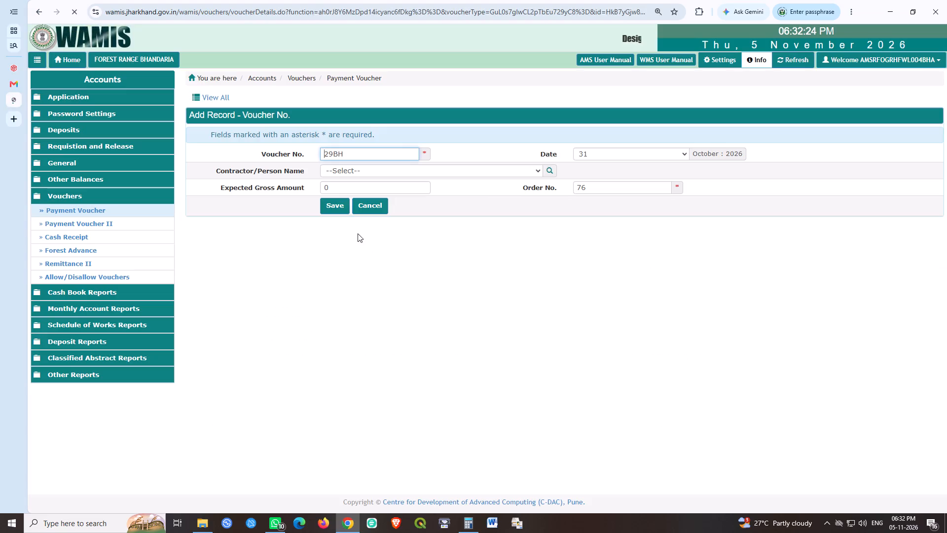
key("shift+Right")
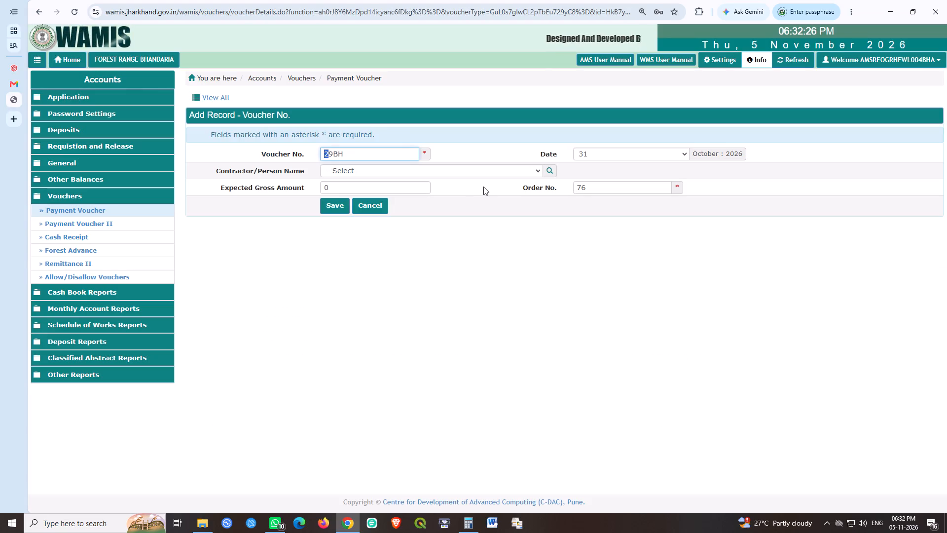
key("shift+Right")
type("57")
key("Tab")
key("Tab")
key("Tab")
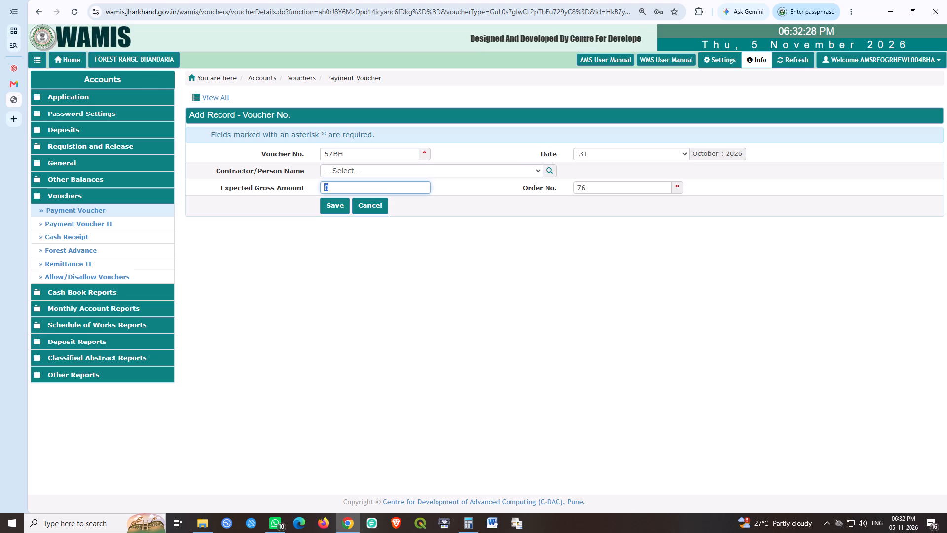
type("42120")
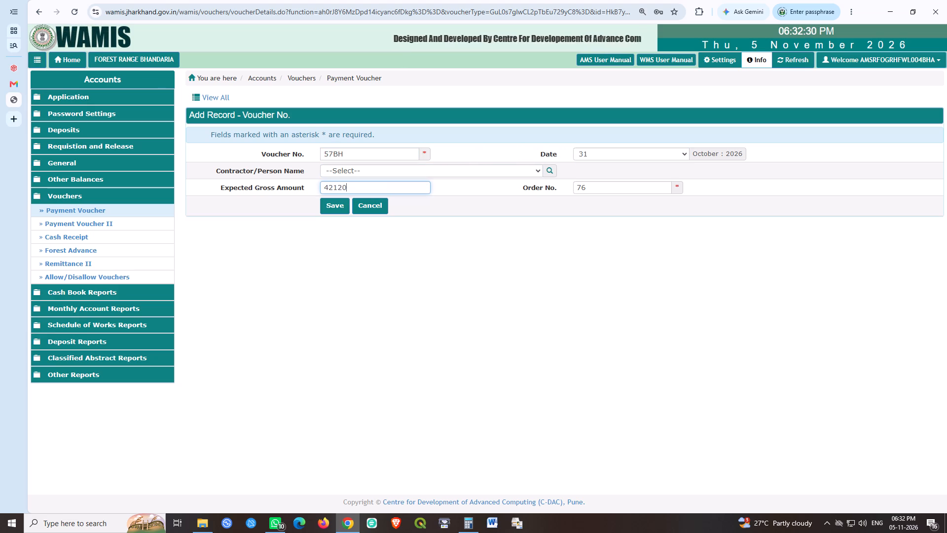
key("Tab")
key("Tab")
key("space")
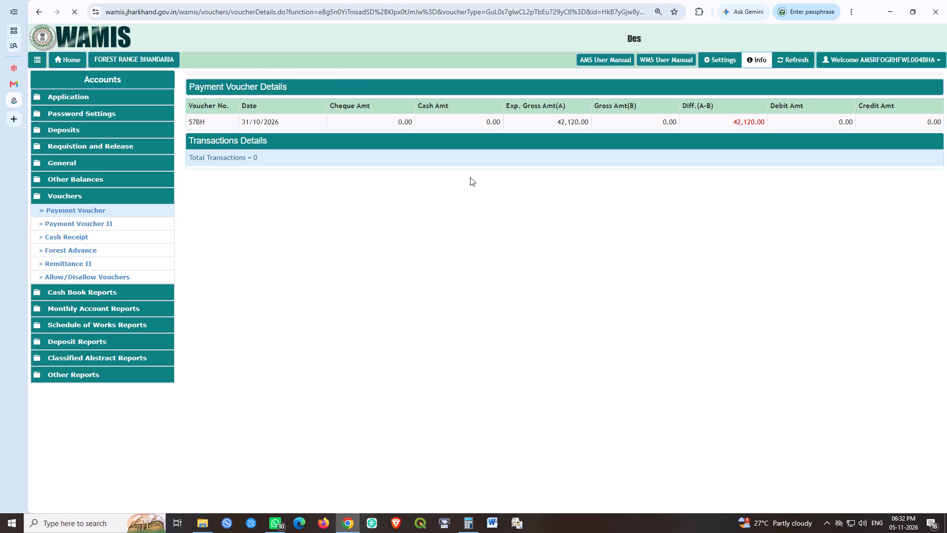
left_click(203, 220)
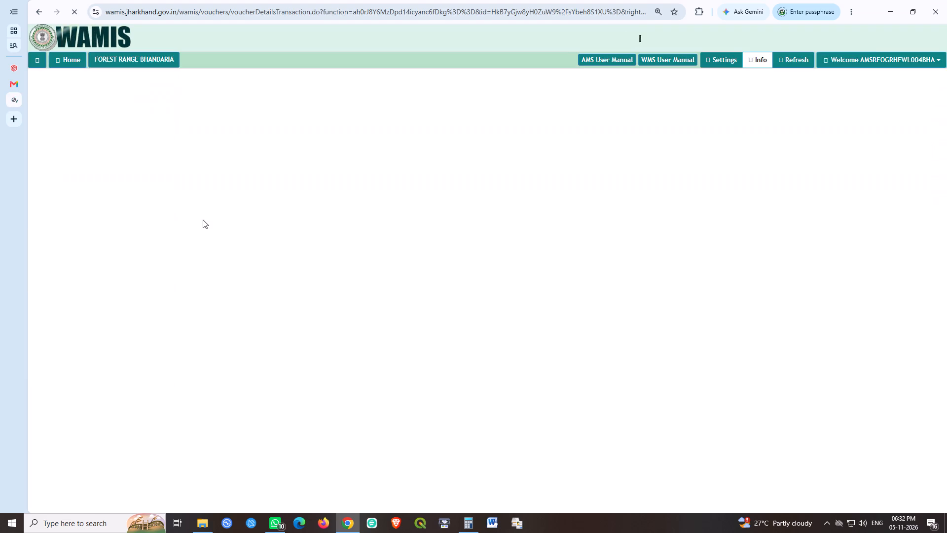
type("42120")
key("Tab")
key("Tab")
key("Tab")
key("Left")
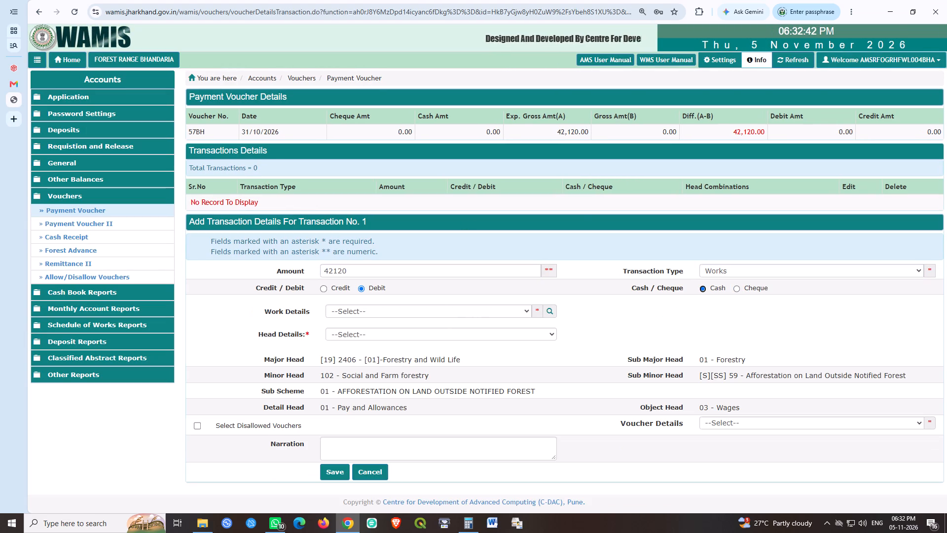
left_click(424, 312)
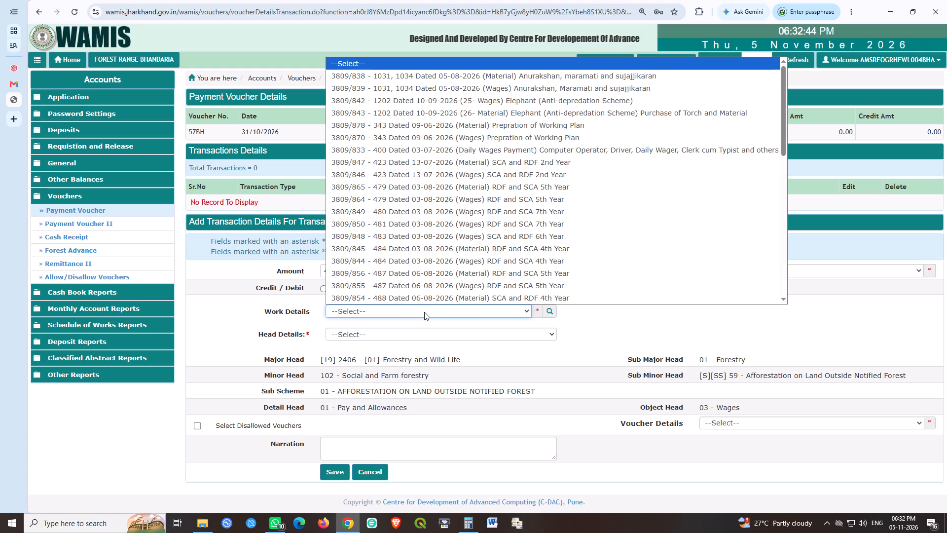
scroll(446, 207, "down", 2)
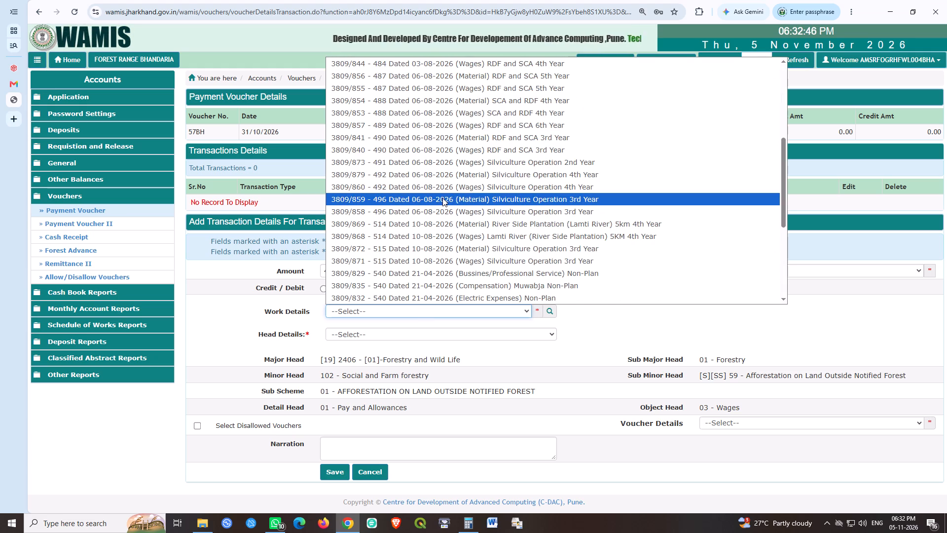
scroll(442, 197, "down", 10)
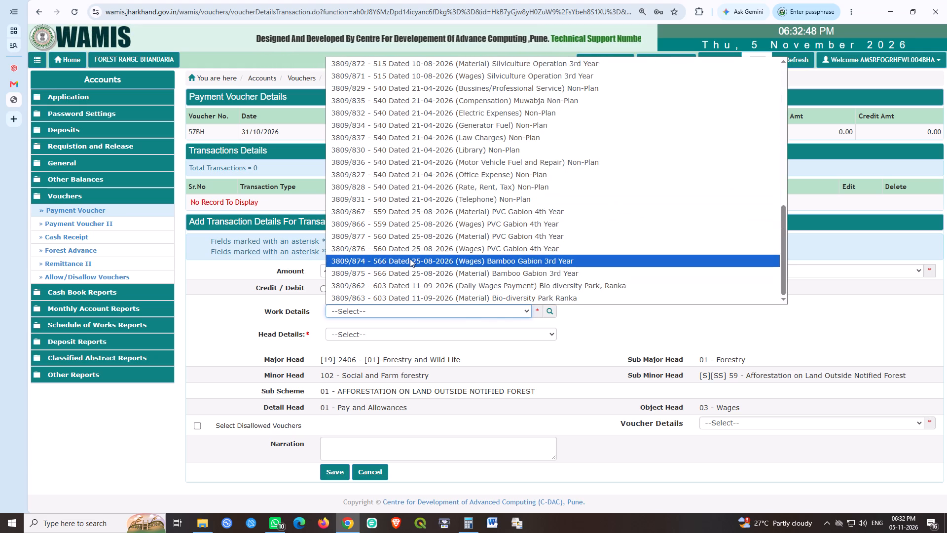
left_click(410, 259)
left_click(354, 335)
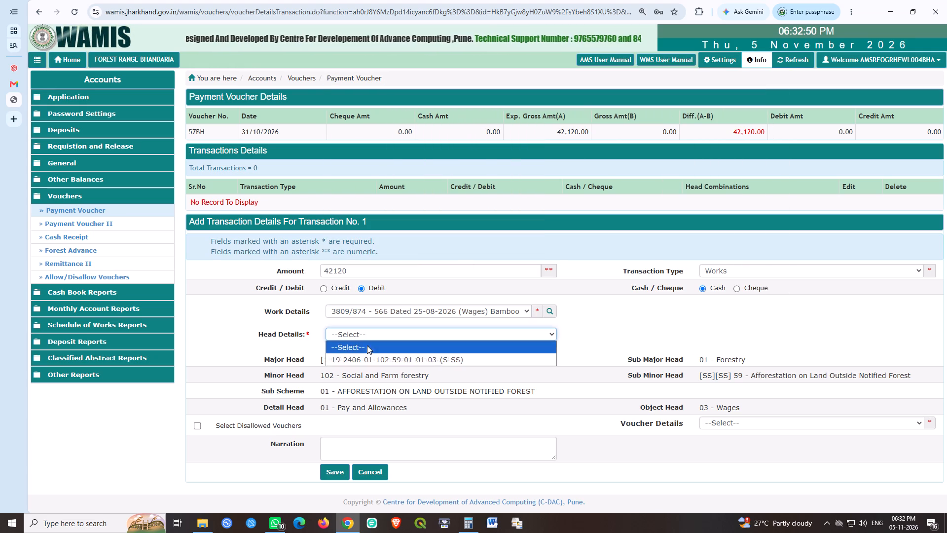
left_click(368, 355)
left_click(335, 468)
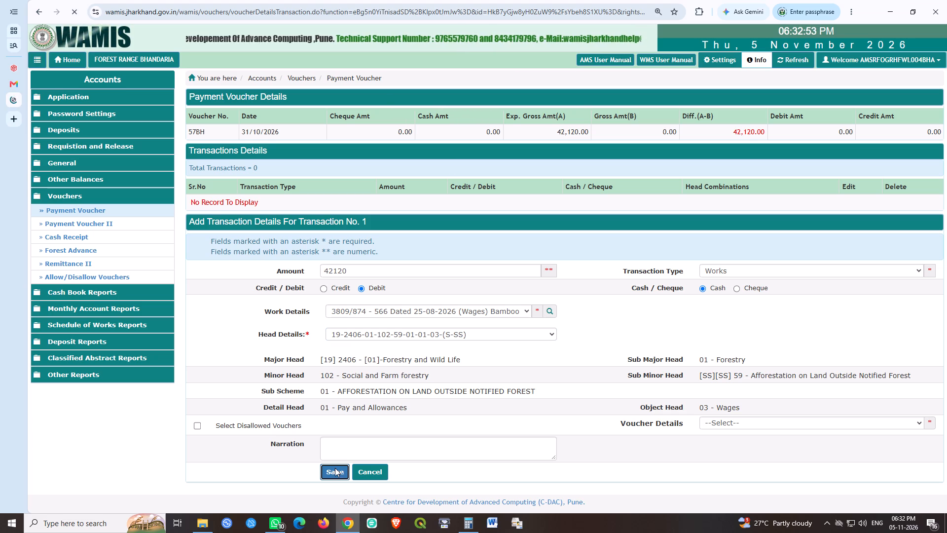
Create and save payment voucher 58BH with an expected gross amount of 42120, keeping the proposed number and date.
left_click(299, 245)
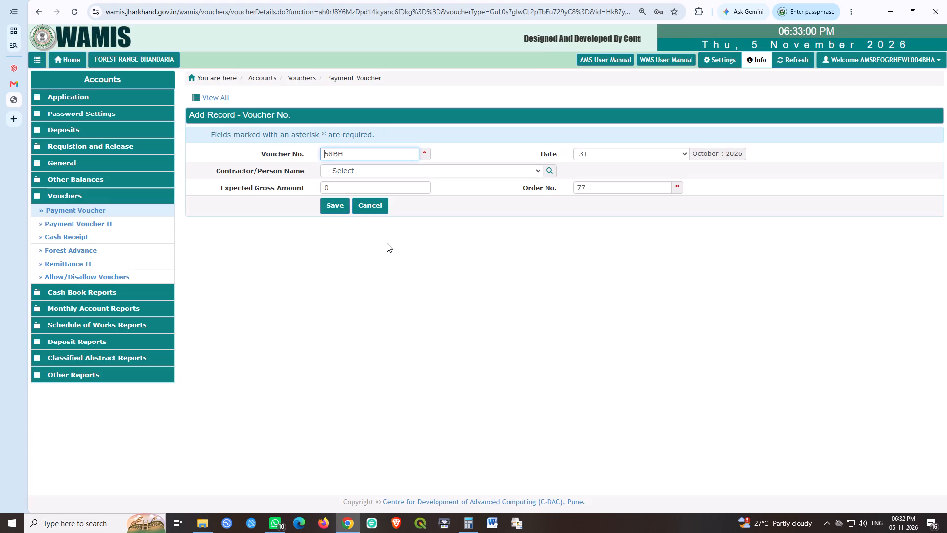
key("Tab")
key("Tab")
key("Tab")
type("42120")
key("Tab")
key("Tab")
key("space")
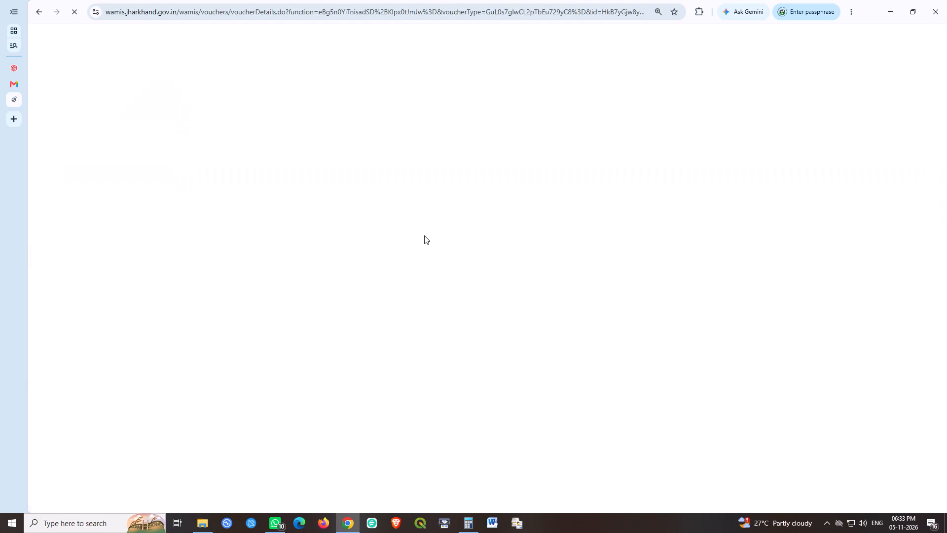
left_click(187, 218)
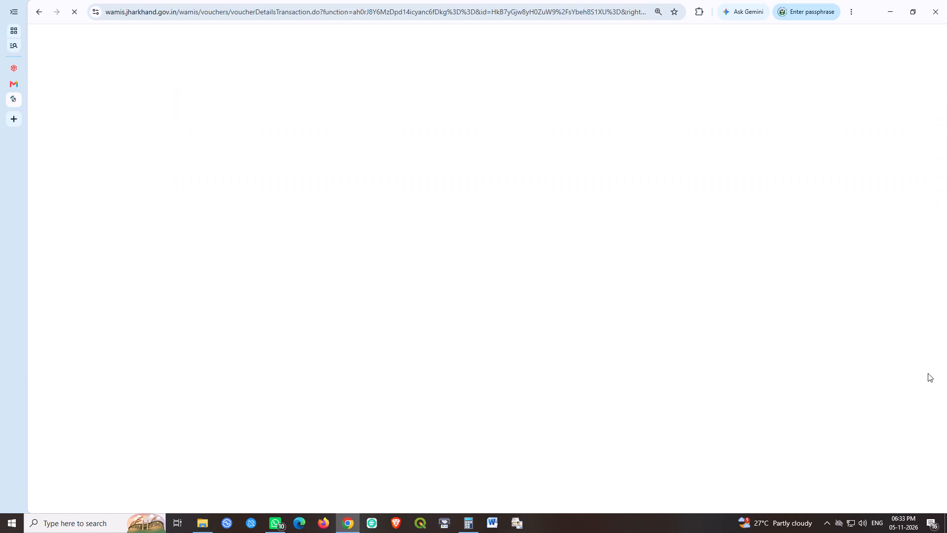
type("42120")
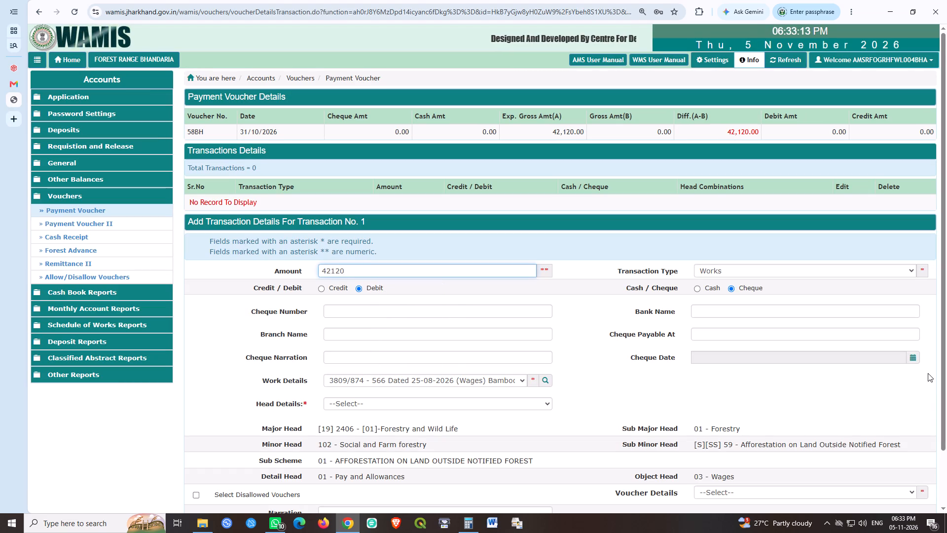
key("Tab")
key("Tab")
key("Tab")
key("Left")
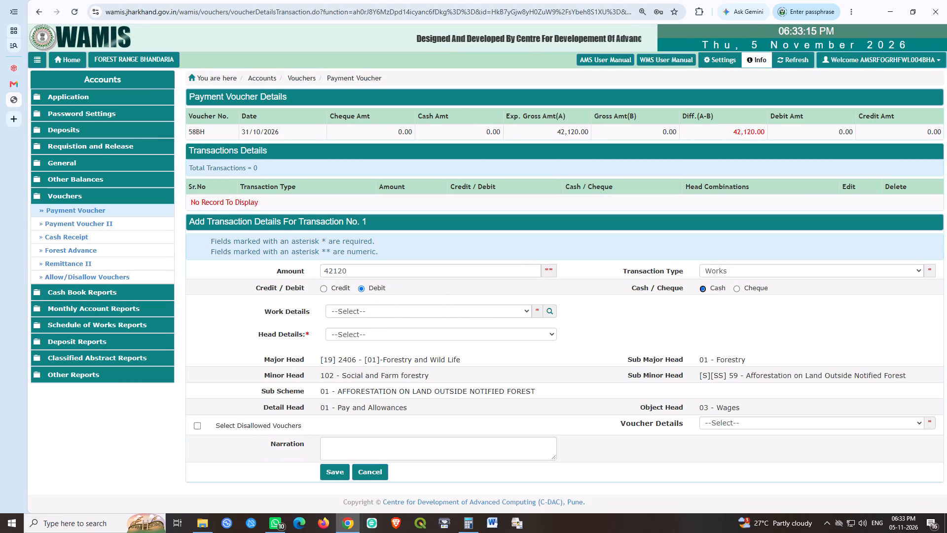
left_click(459, 311)
scroll(488, 189, "down", 13)
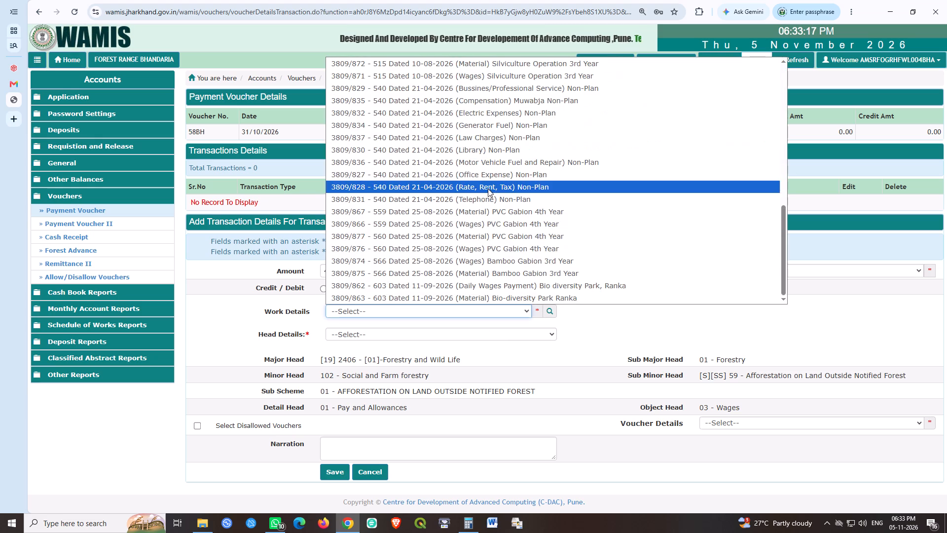
scroll(488, 189, "down", 4)
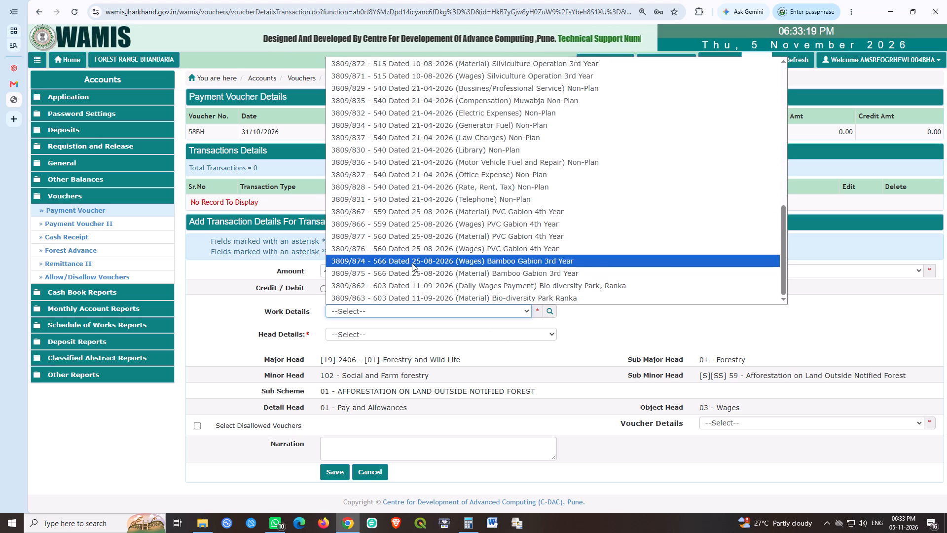
left_click(412, 263)
left_click(373, 336)
left_click(369, 356)
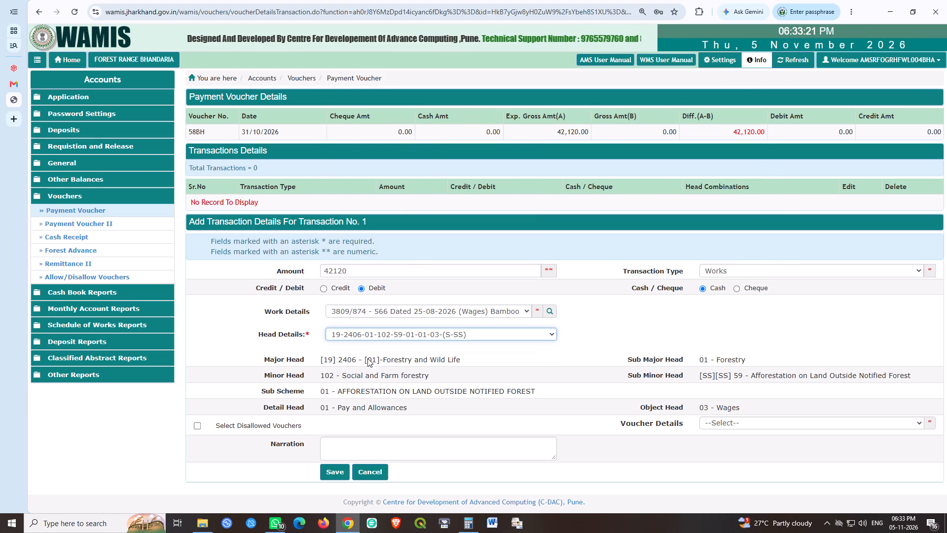
left_click(329, 472)
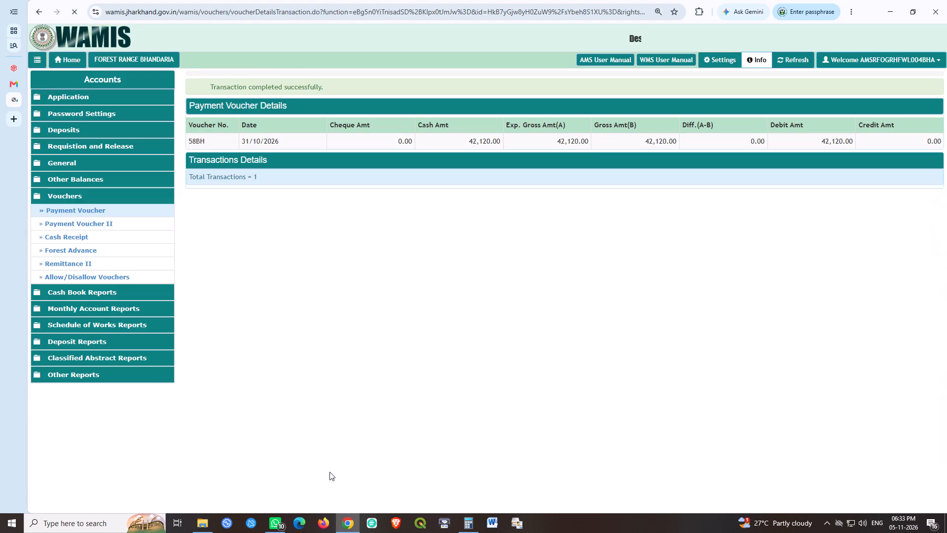
Create and save payment voucher 59BH with an expected gross amount of 32760, keeping the proposed number, date and order number.
left_click(293, 236)
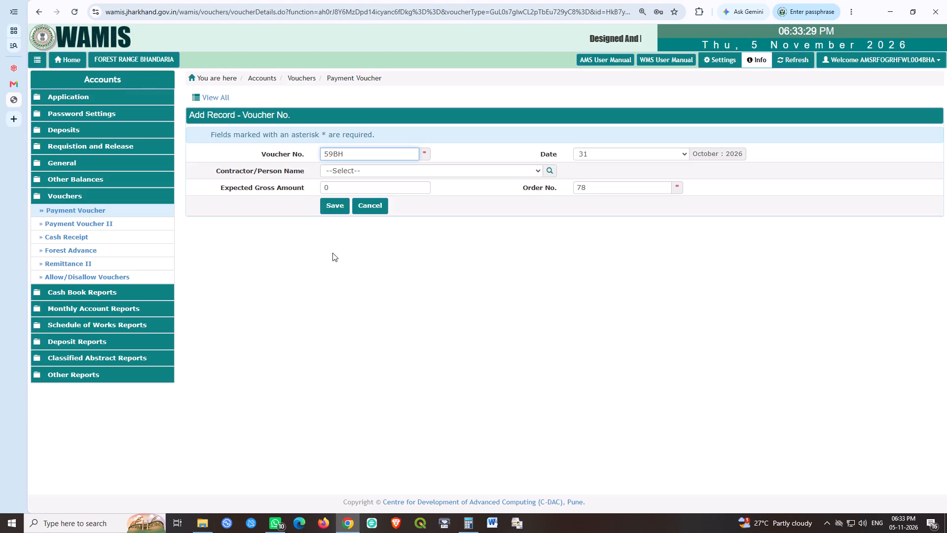
key("Tab")
key("Tab")
key("Tab")
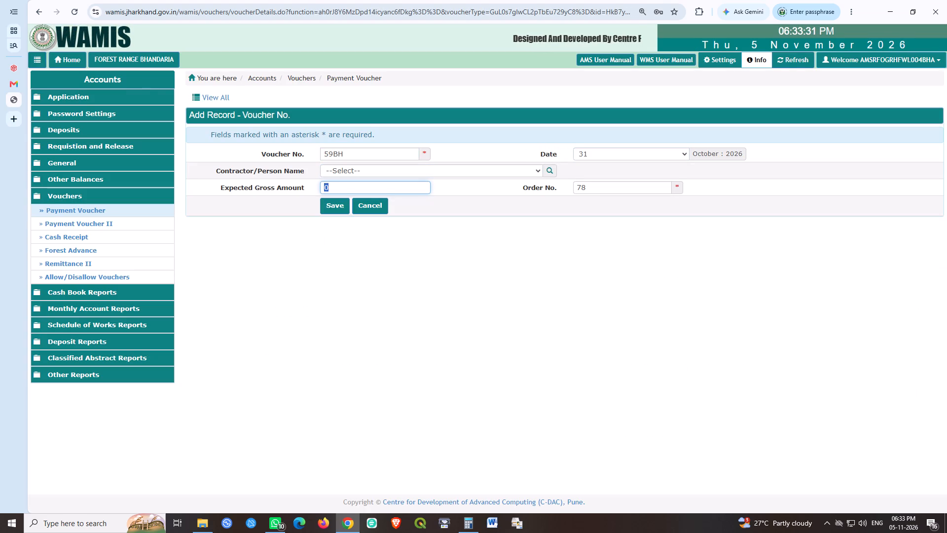
type("32760")
key("Tab")
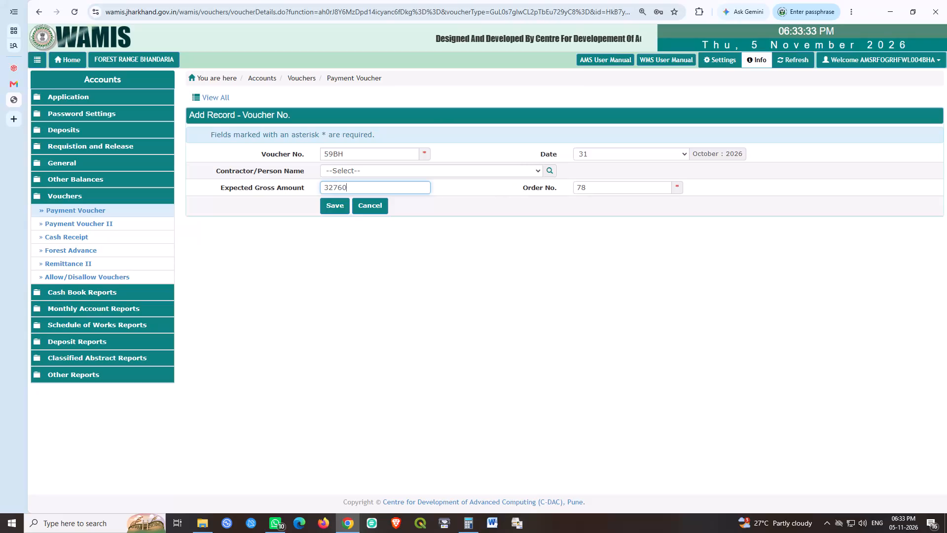
key("Tab")
key("space")
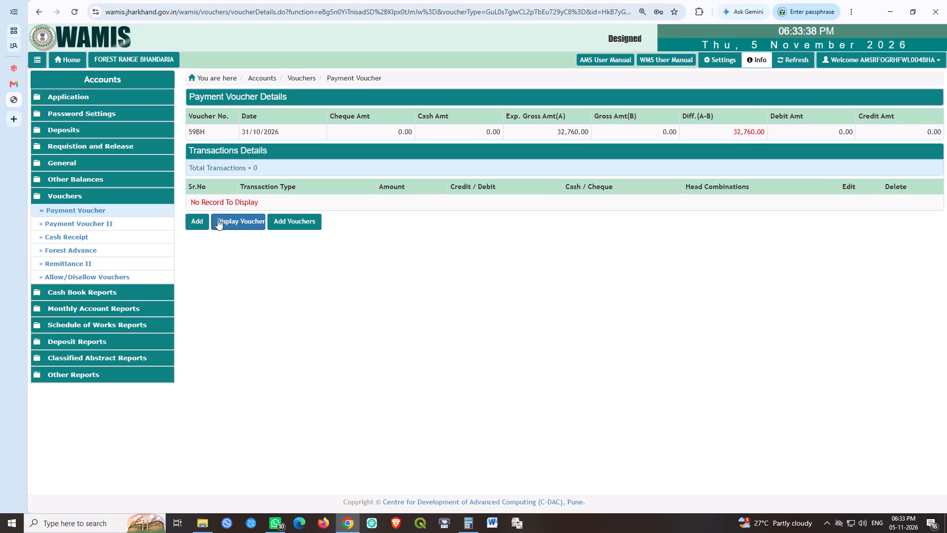
left_click(202, 217)
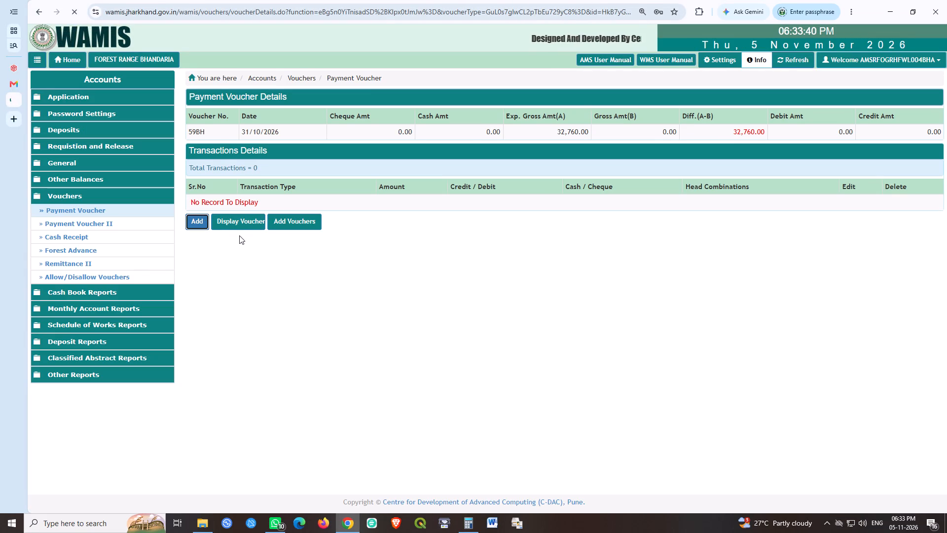
type("32760")
key("Tab")
key("Tab")
key("Tab")
key("Left")
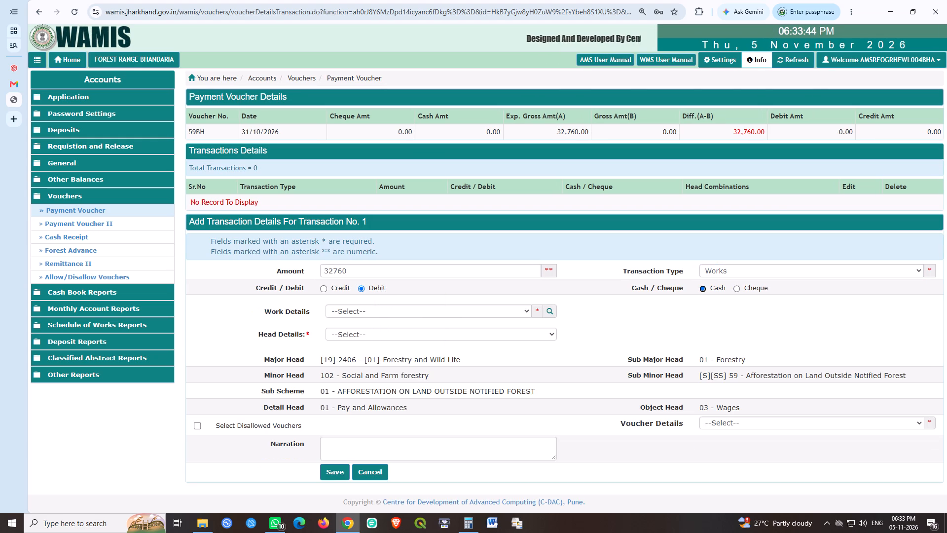
left_click(430, 307)
scroll(430, 273, "down", 13)
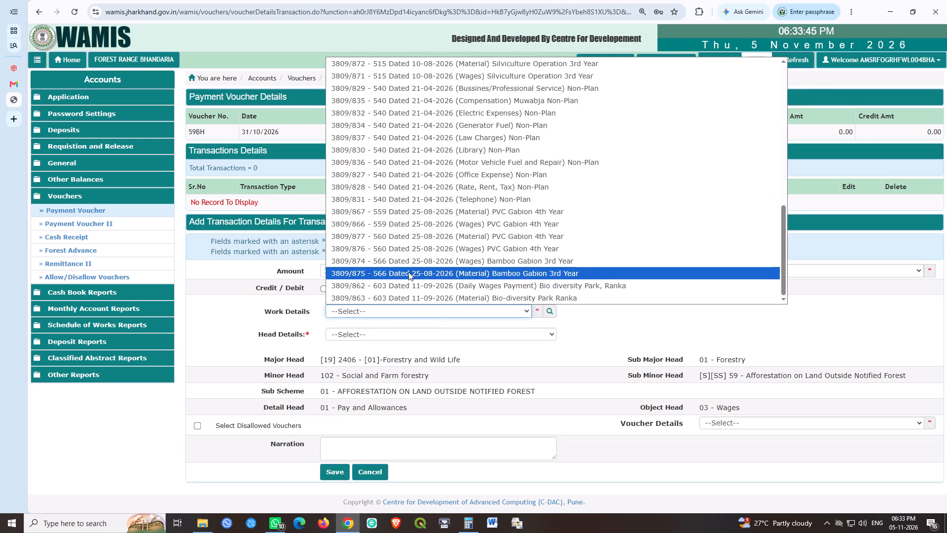
scroll(408, 272, "down", 3)
left_click(398, 264)
left_click(397, 334)
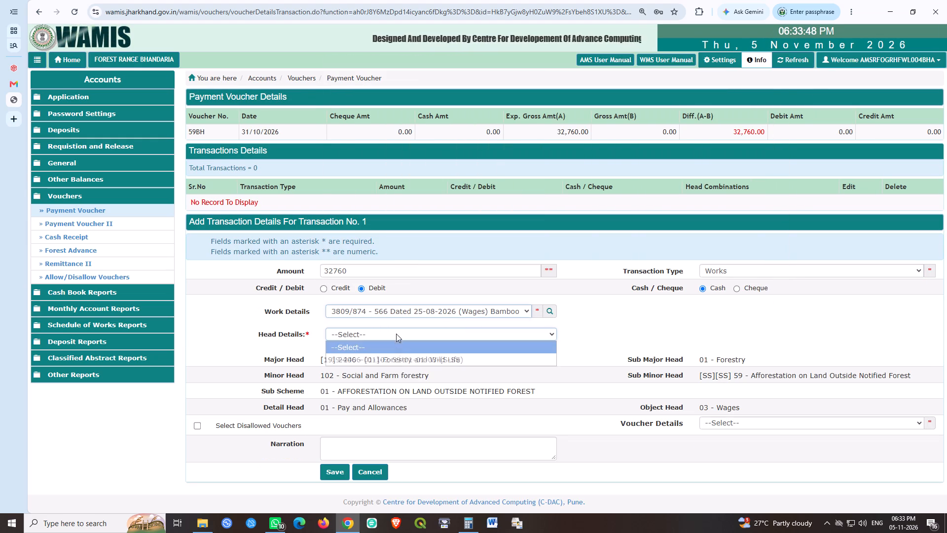
left_click(391, 357)
left_click(334, 473)
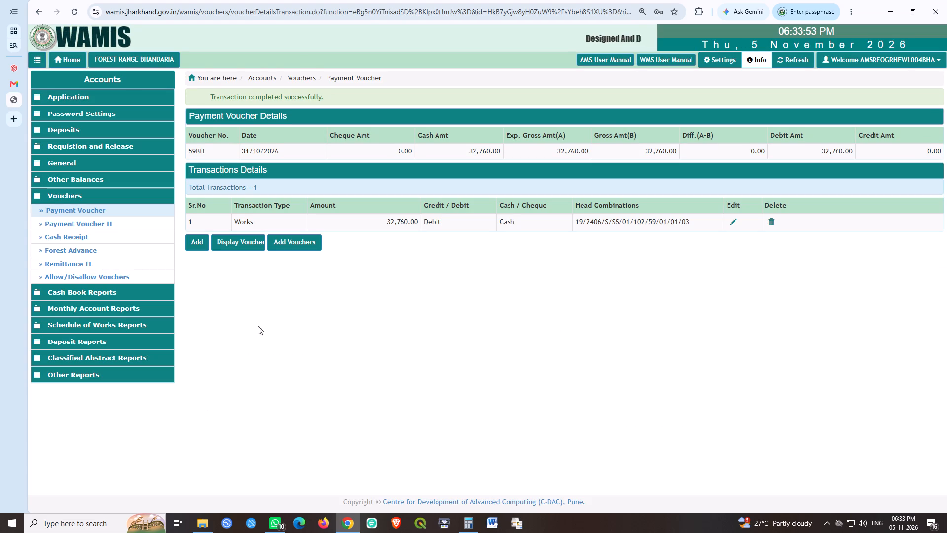
Create and save a payment voucher numbered 62BH with an expected gross amount of 14040, keeping the proposed date and order number.
left_click(313, 240)
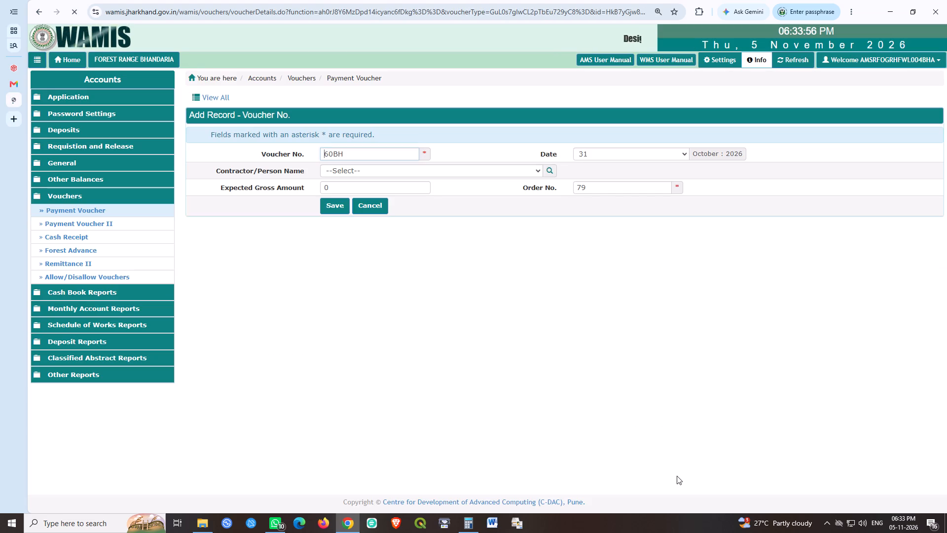
key("shift+Right")
key("Right")
key("shift+Right")
key("2")
key("Tab")
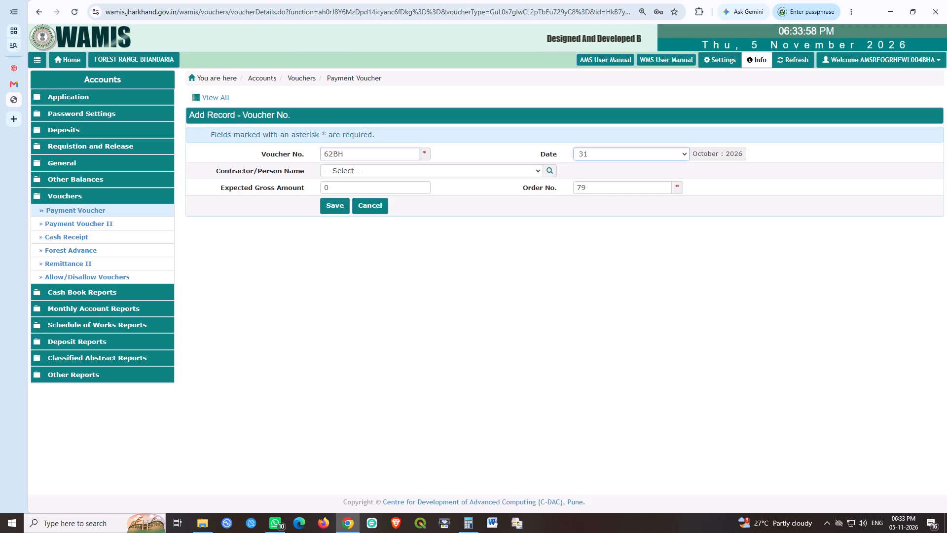
key("Tab")
key("Tab")
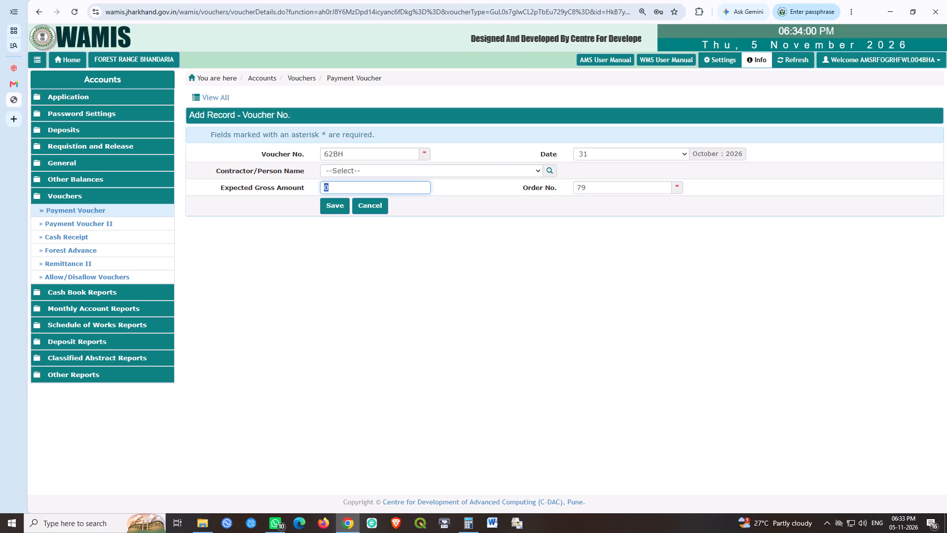
type("14040")
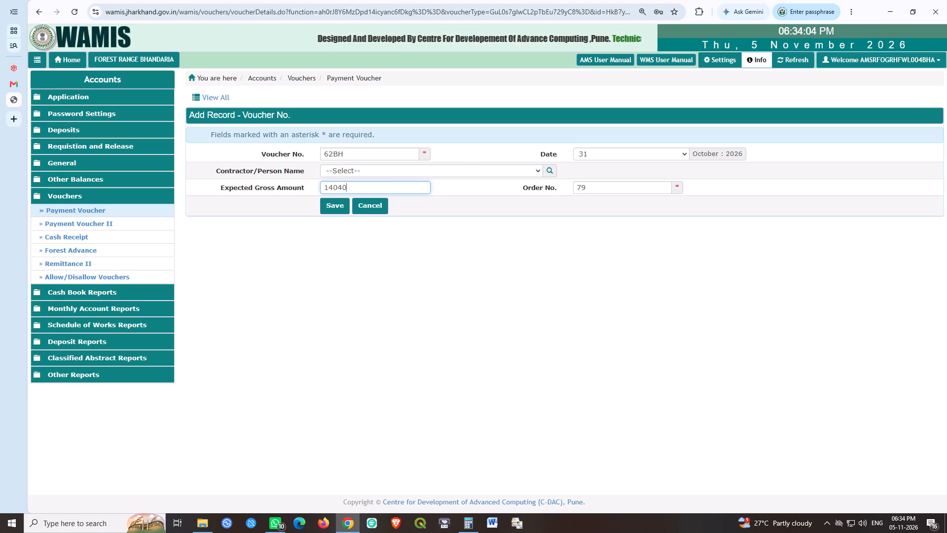
key("Tab")
key("Tab")
key("space")
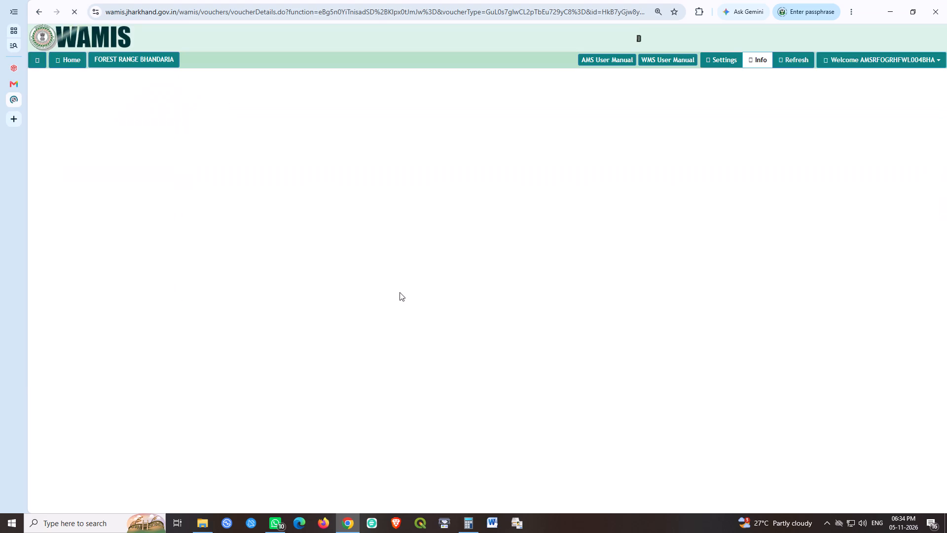
left_click(201, 219)
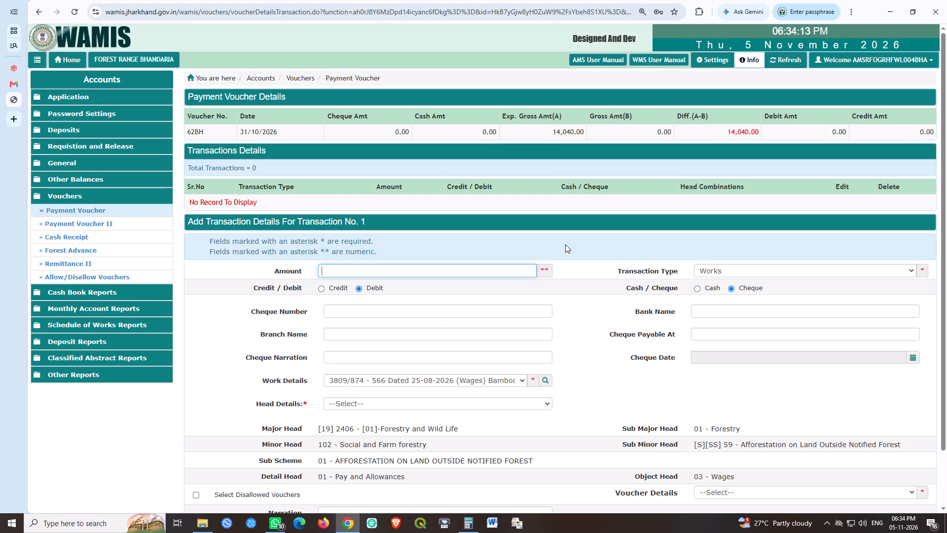
type("14040")
key("Tab")
key("Tab")
key("Tab")
key("Left")
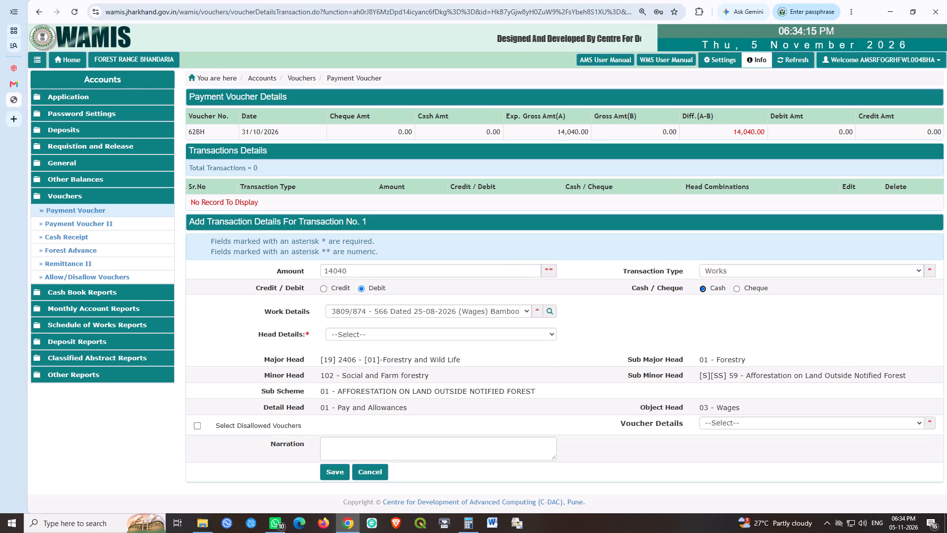
left_click(467, 310)
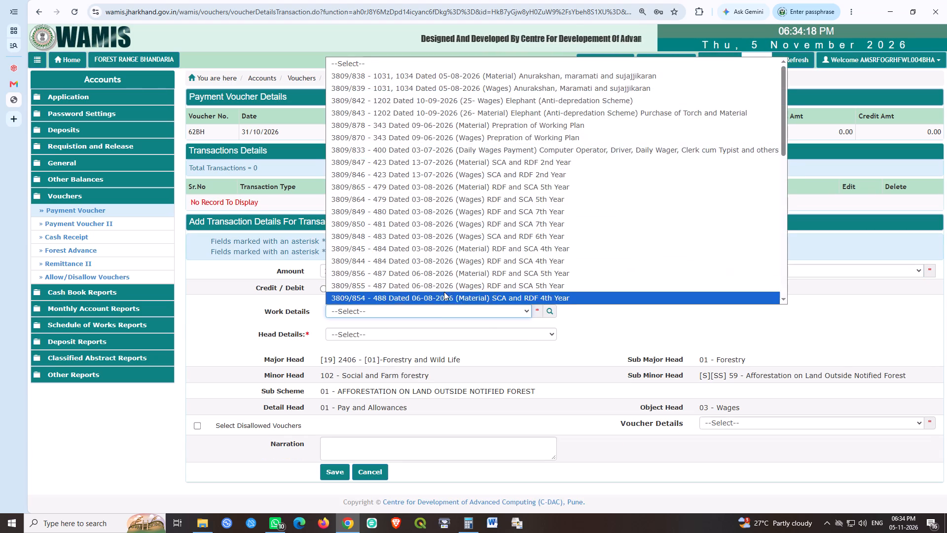
scroll(444, 286, "down", 15)
left_click(398, 263)
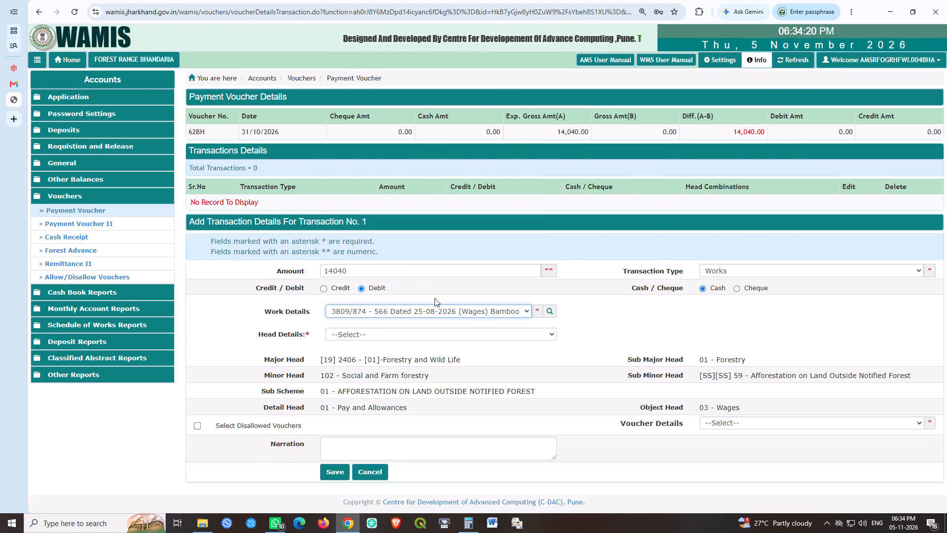
left_click(342, 335)
left_click(365, 354)
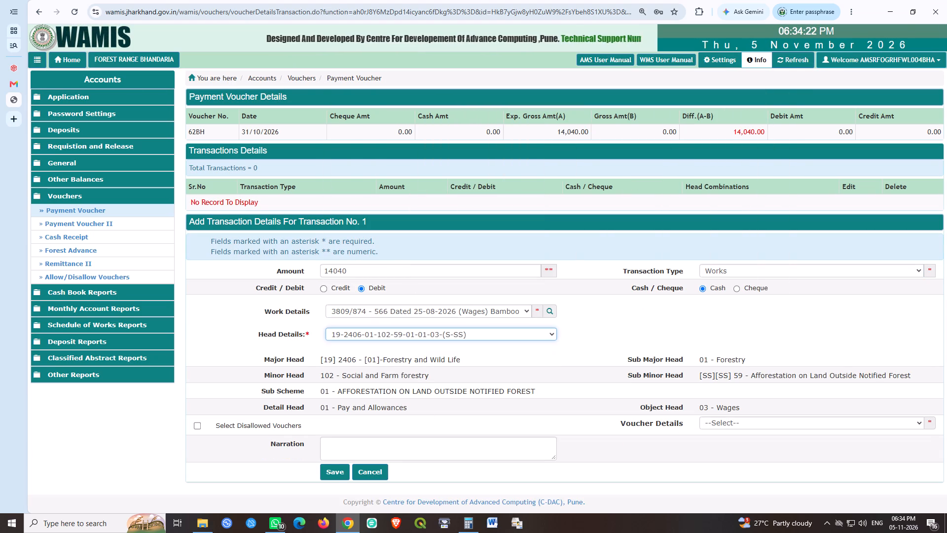
left_click(329, 471)
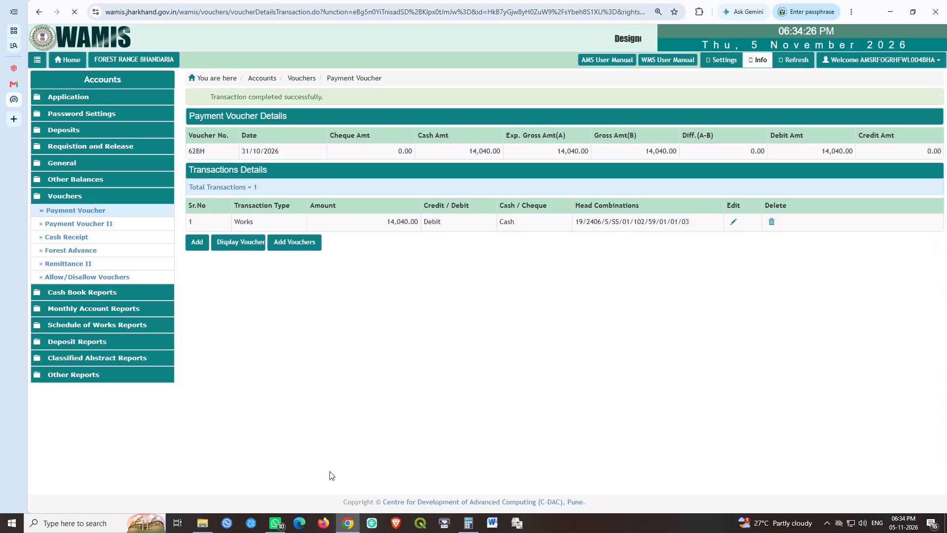
Create and save payment voucher 63BH with an expected gross amount of 14040, keeping the proposed number, date and order number.
left_click(295, 241)
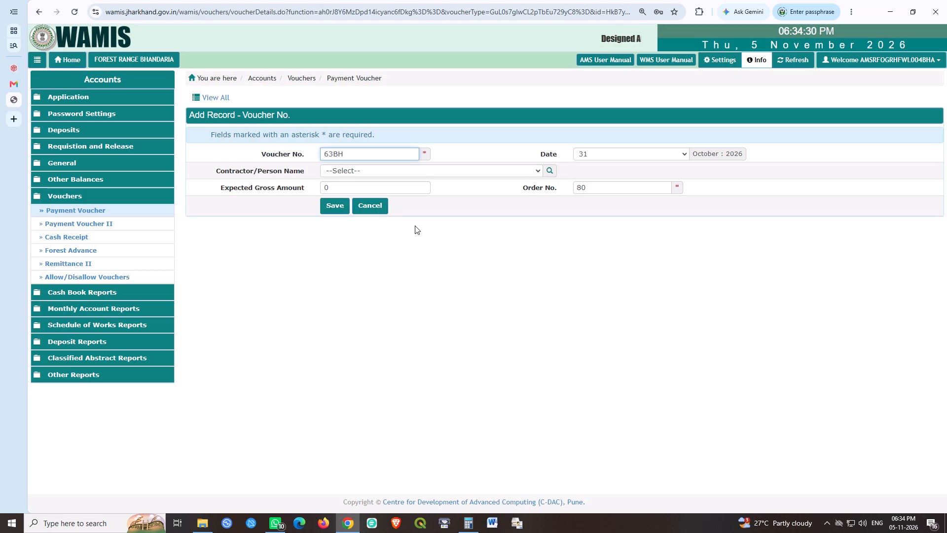
key("Tab")
key("Tab")
key("Tab")
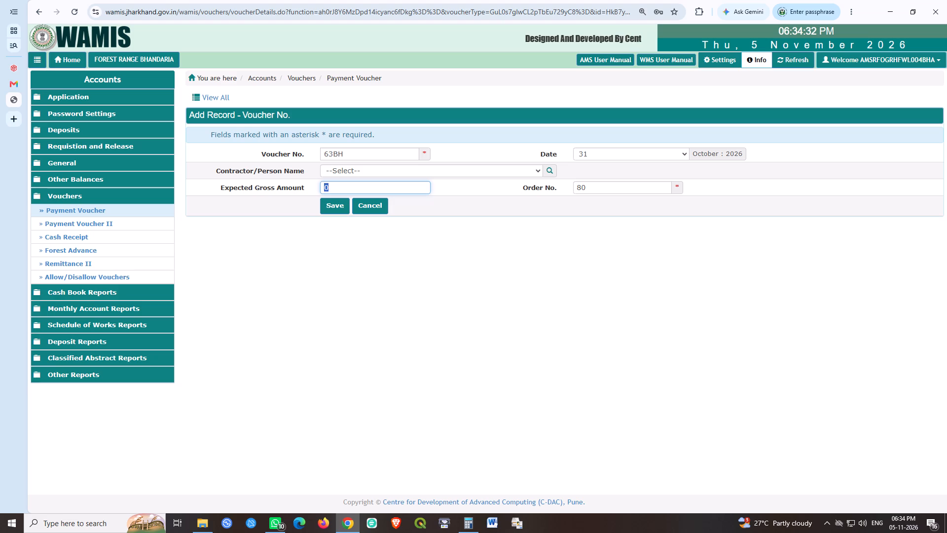
type("14040")
key("Tab")
key("Tab")
key("Tab")
key("shift+Tab")
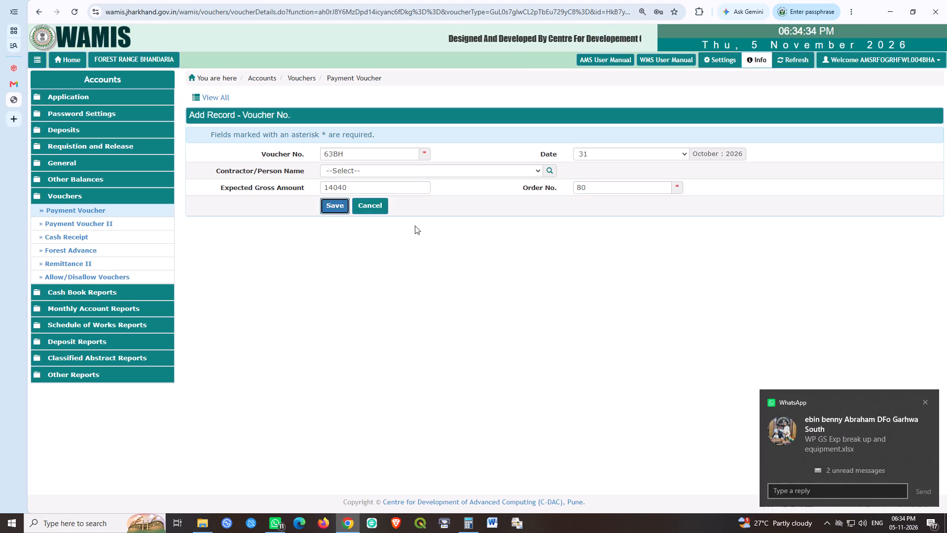
key("space")
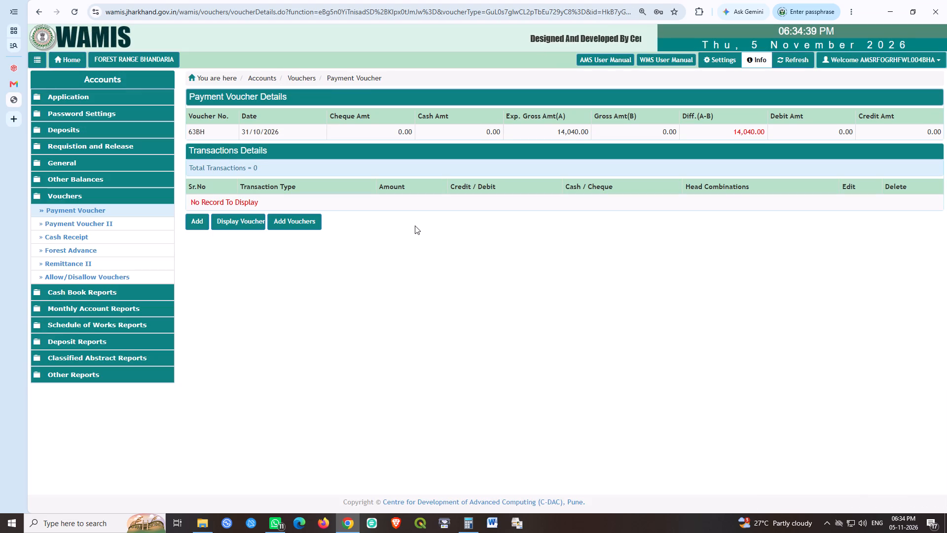
left_click(202, 219)
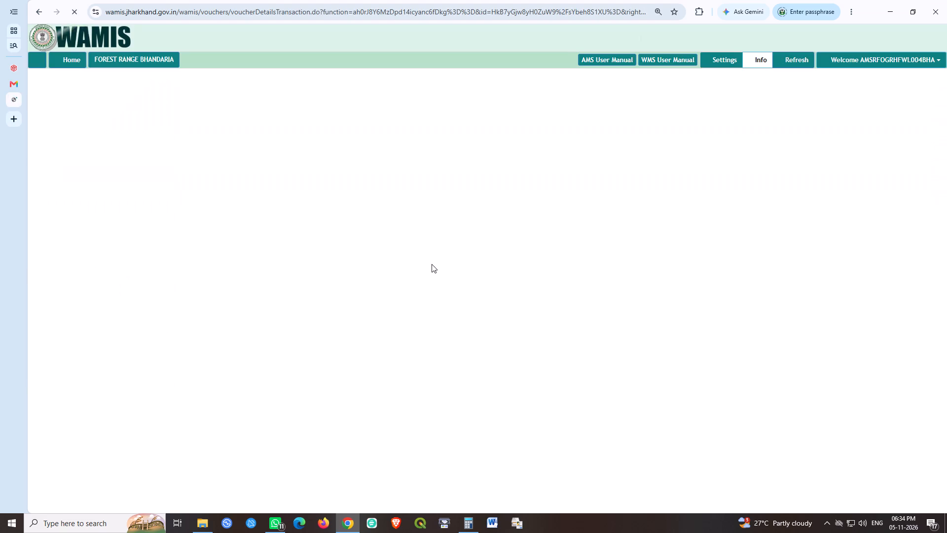
key("ctrl+v")
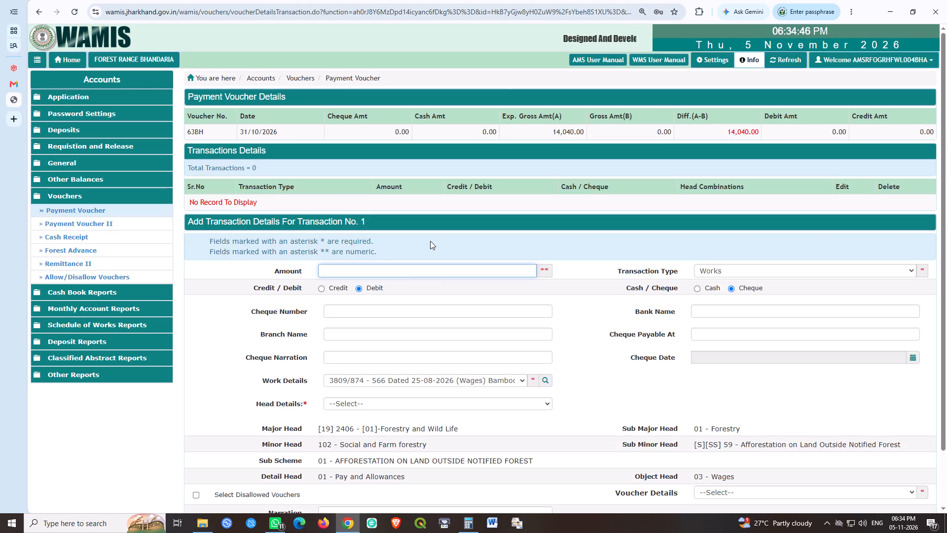
type("14040")
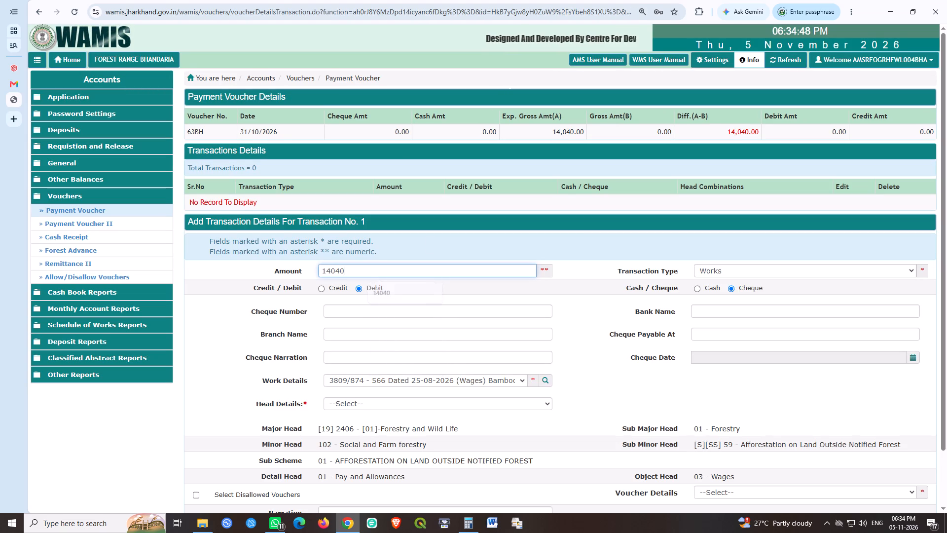
key("Tab")
key("Tab")
key("Tab")
key("Left")
left_click(361, 305)
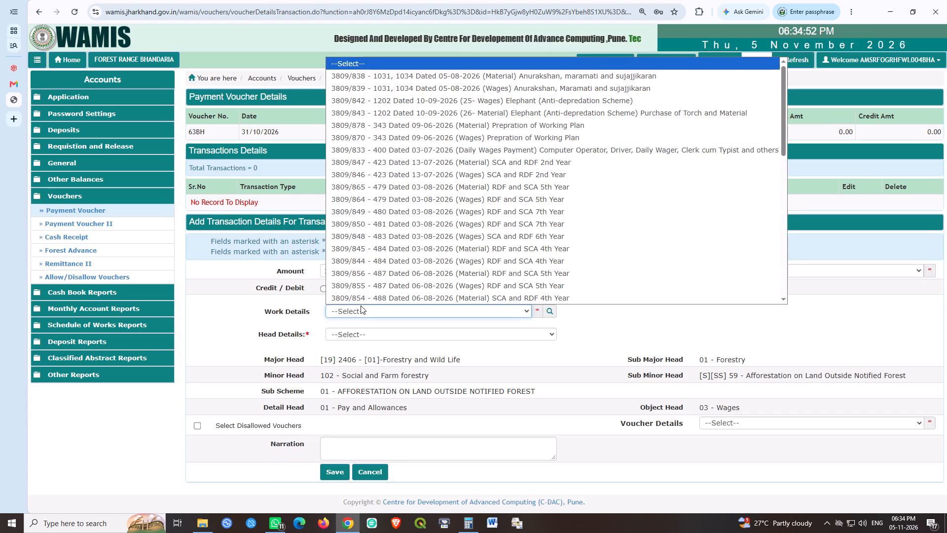
scroll(435, 252, "down", 15)
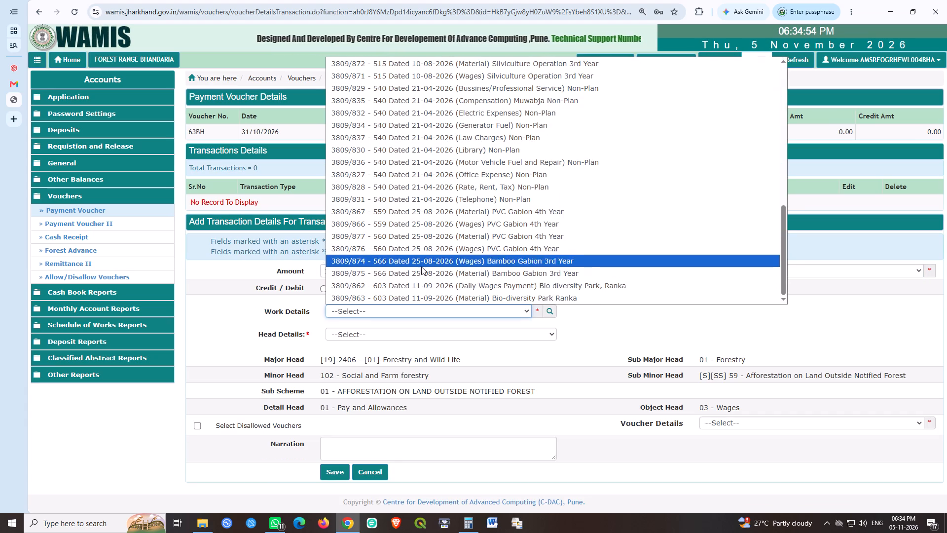
left_click(415, 261)
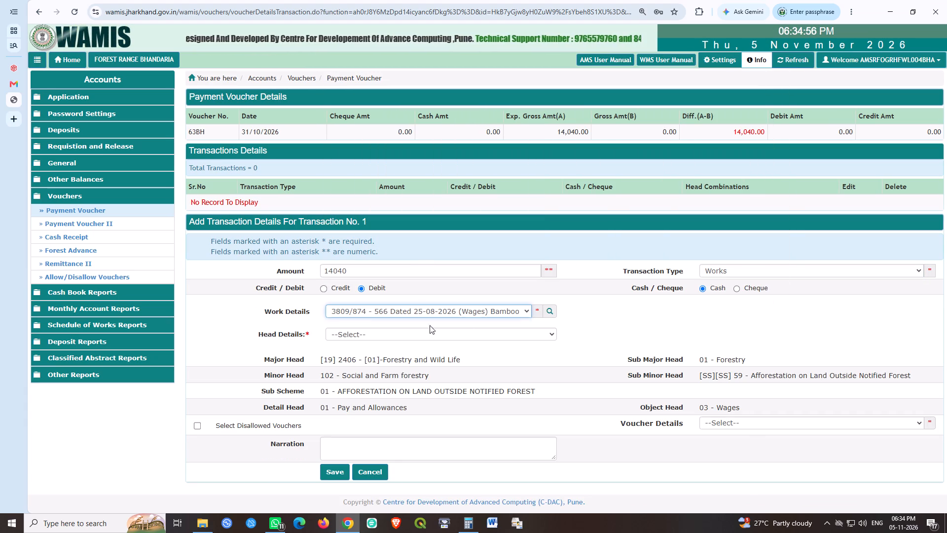
left_click(419, 331)
left_click(386, 360)
left_click(597, 334)
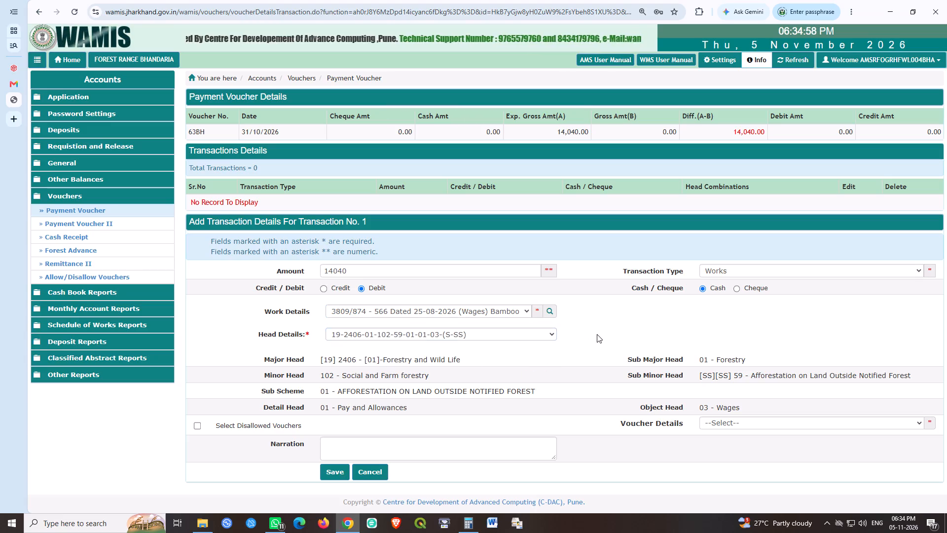
left_click(330, 470)
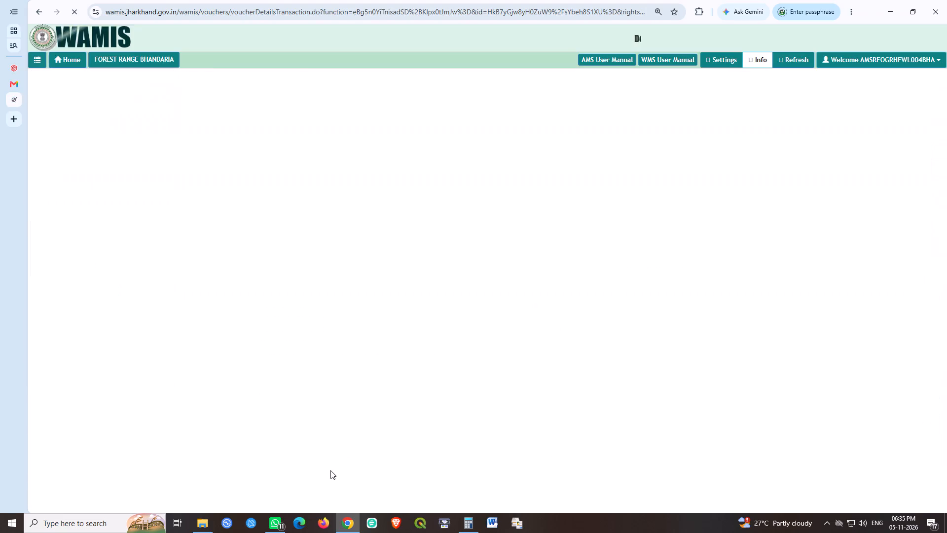
Create and save payment voucher 64BH with an expected gross amount of 10920, keeping the proposed number, date and order number.
left_click(292, 237)
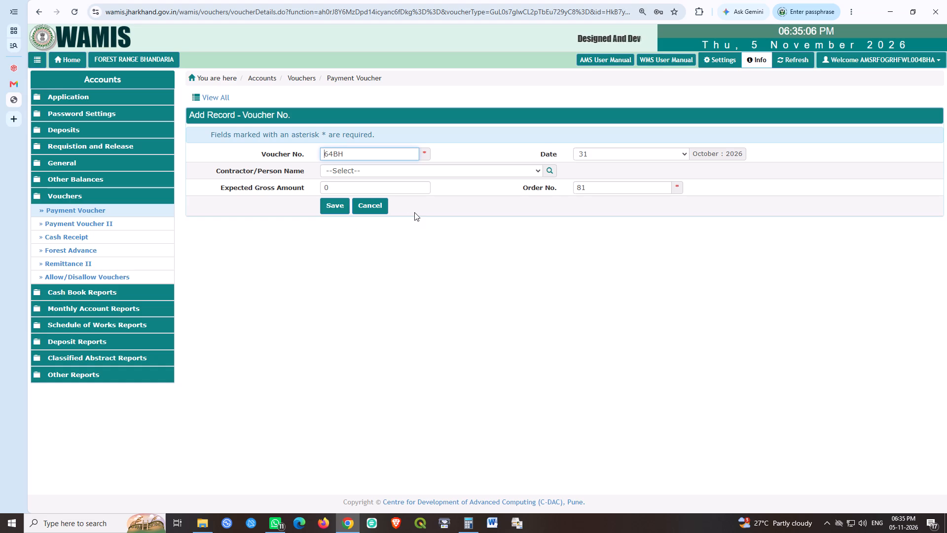
key("Tab")
key("Tab")
key("Tab")
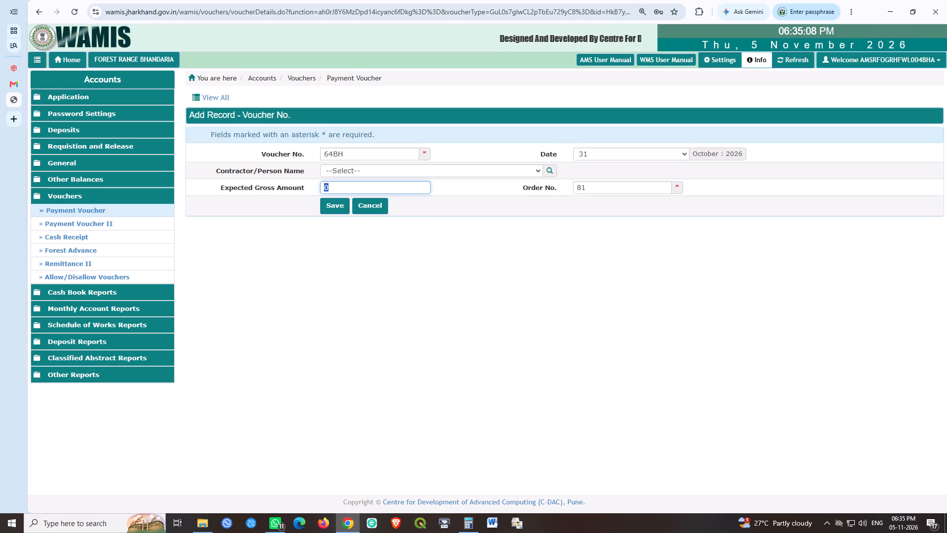
type("10920")
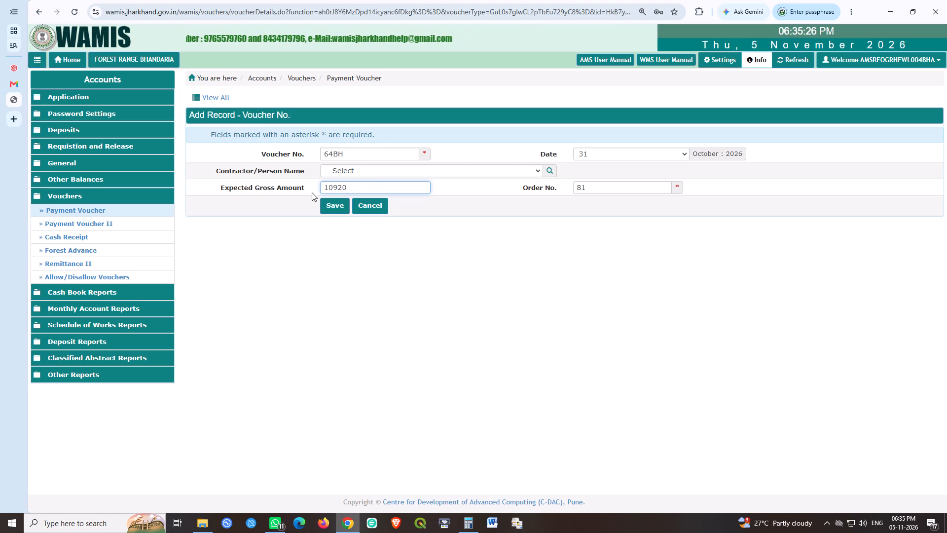
left_click(334, 203)
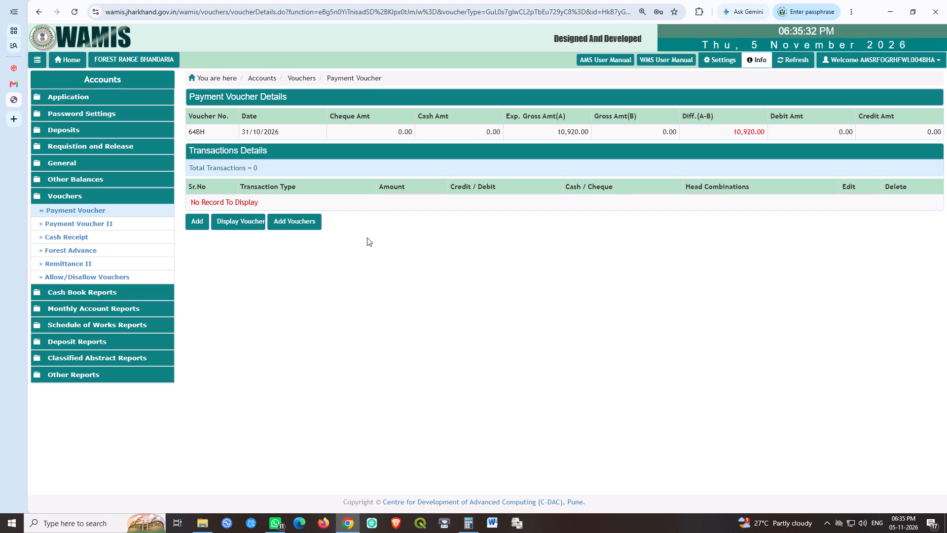
Add a 10920 cash transaction on voucher 64BH and open the choice of work for it.
left_click(189, 225)
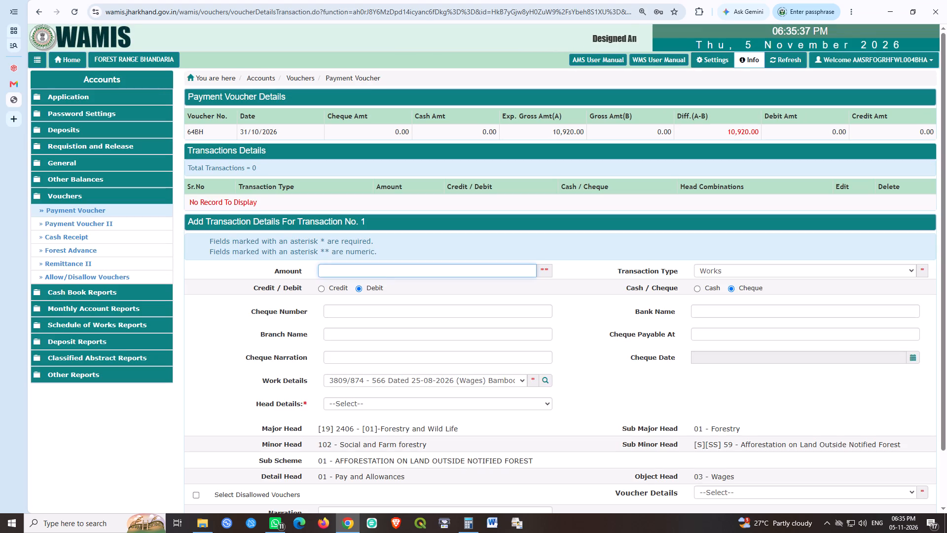
type("109")
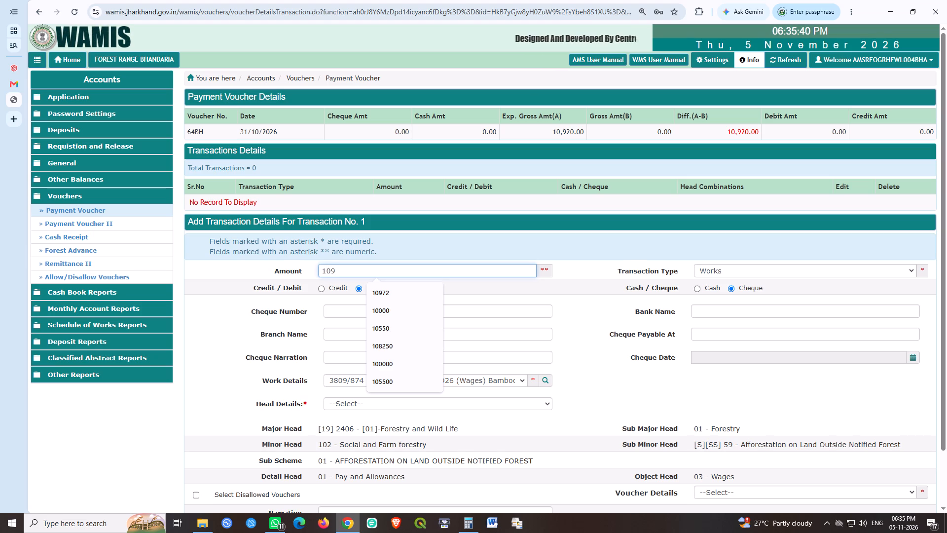
type("20")
left_click(701, 289)
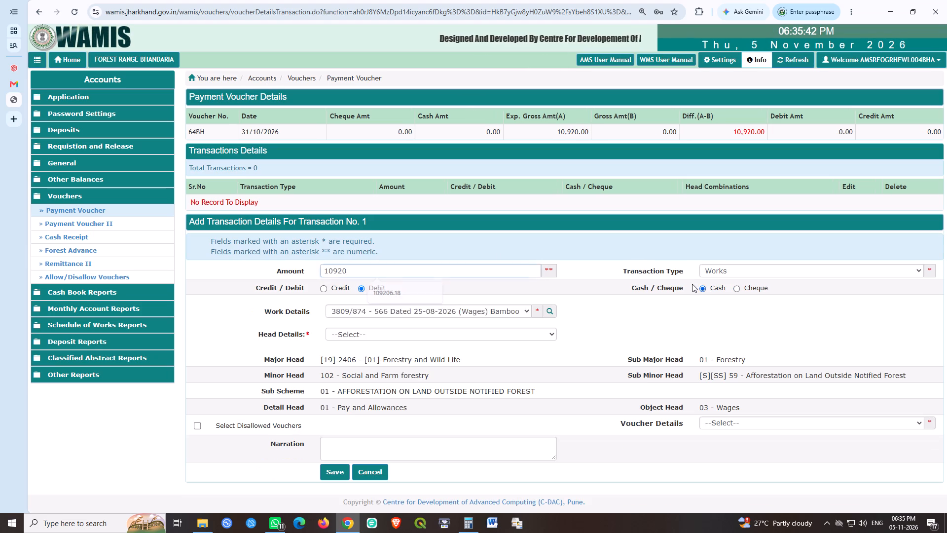
left_click(346, 315)
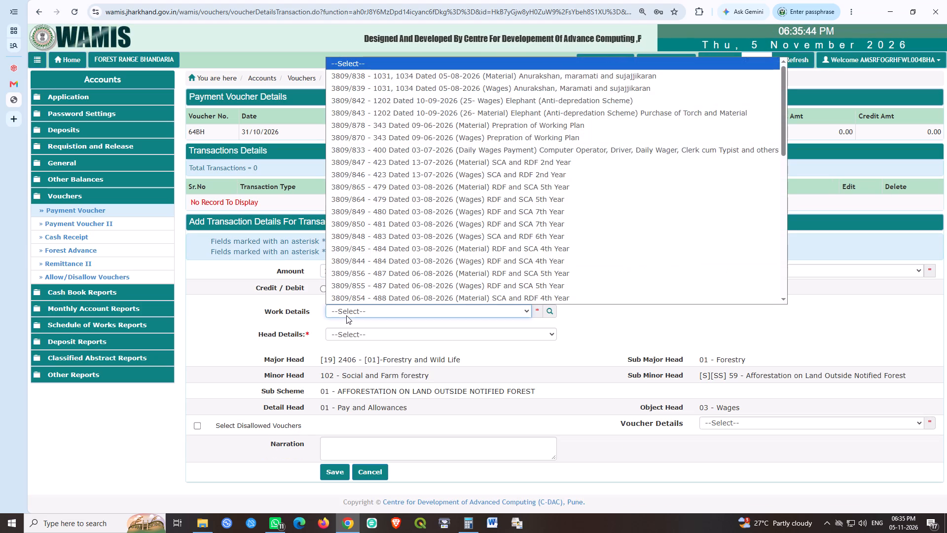
scroll(386, 241, "down", 14)
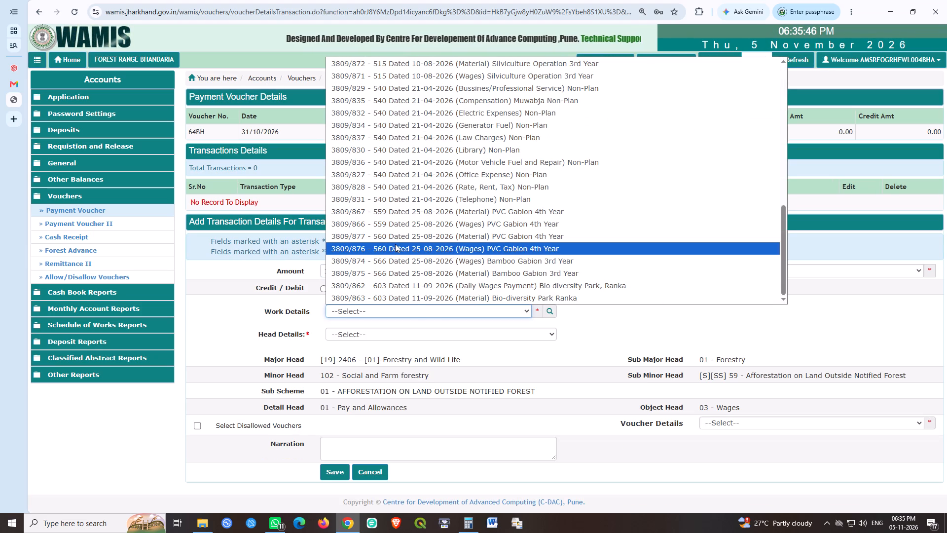
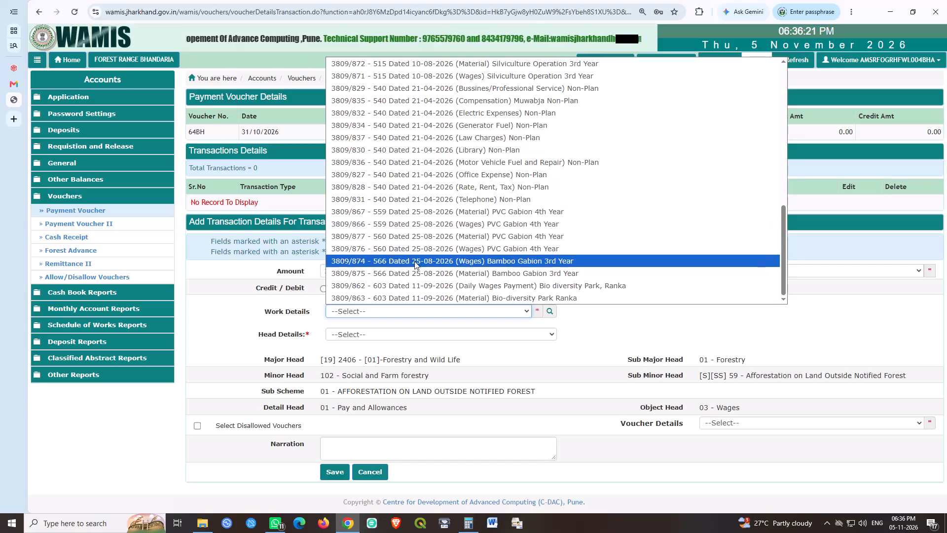
left_click(441, 264)
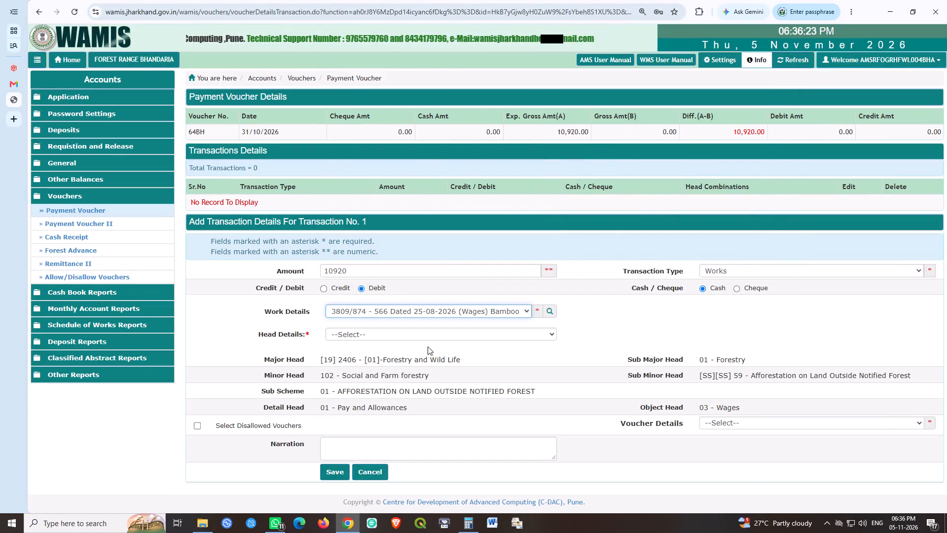
left_click(429, 339)
left_click(382, 361)
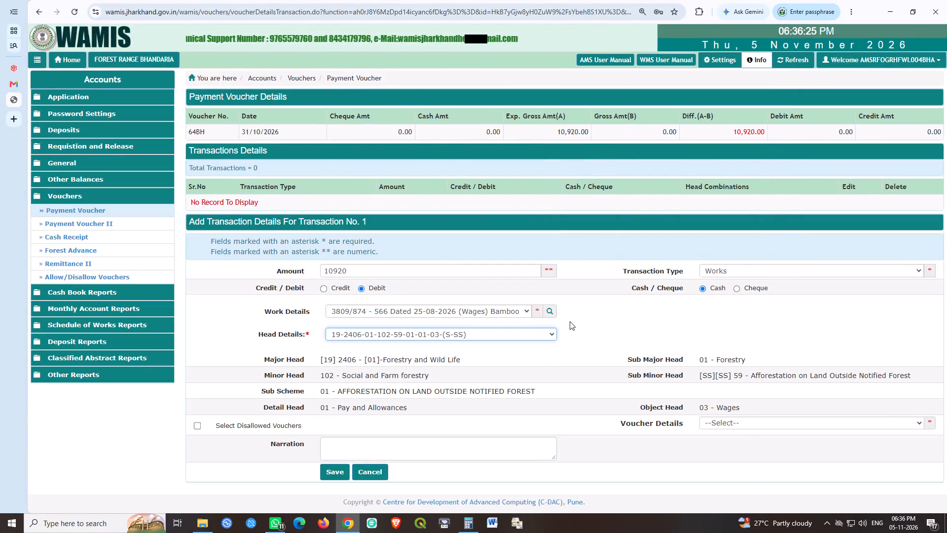
left_click(574, 332)
scroll(500, 356, "down", 1)
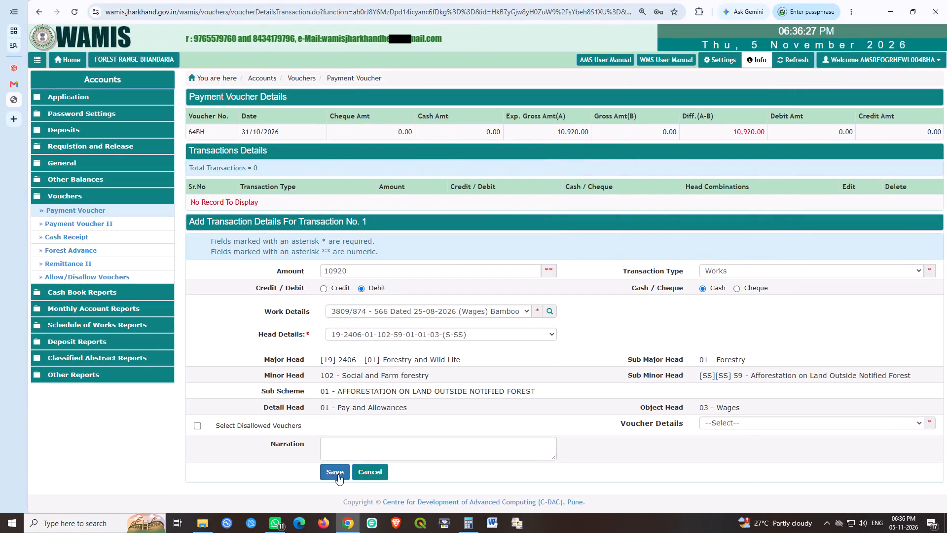
left_click(338, 474)
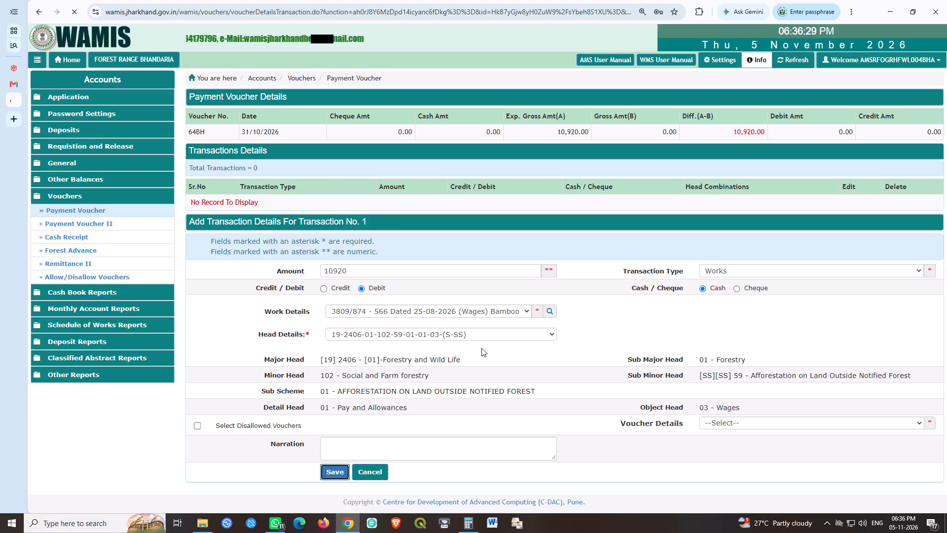
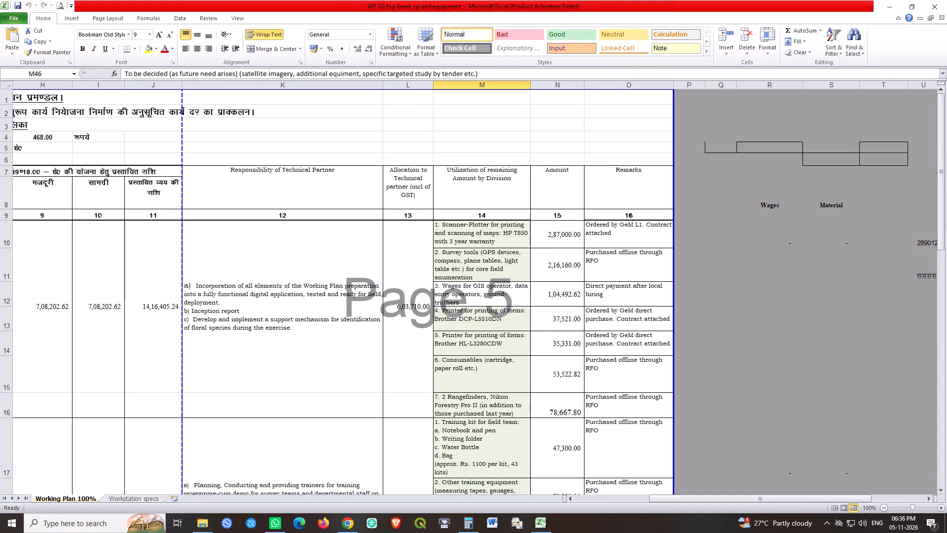
Examine the Working Plan 100% expenditure break-up in print preview and in the sheet for the work items and their allocations.
key("ctrl+F2")
scroll(615, 275, "down", 15)
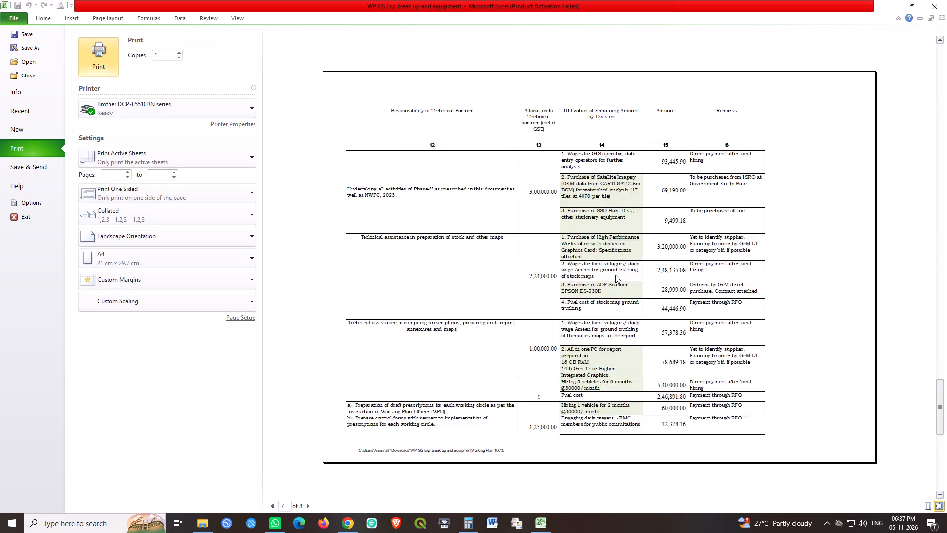
scroll(615, 275, "down", 10)
key("Escape")
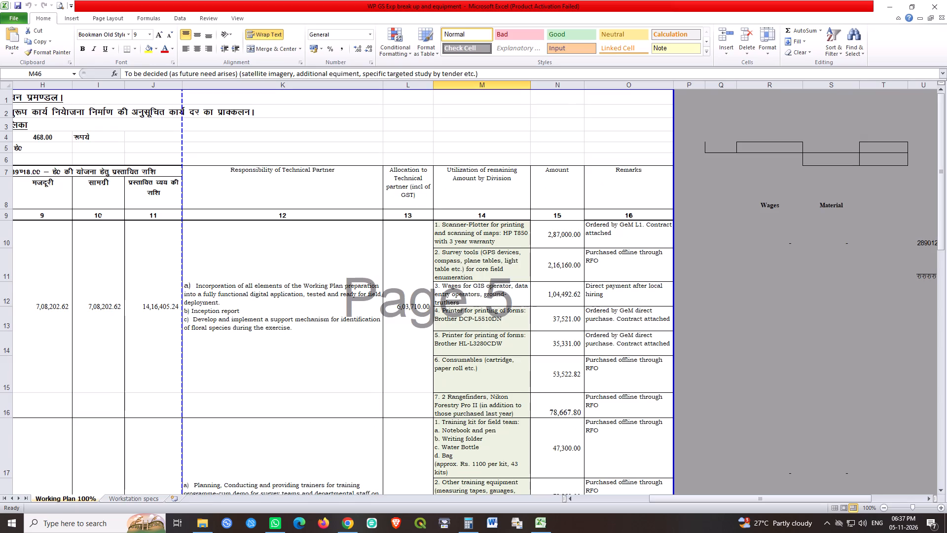
left_click_drag(716, 497, 498, 475)
scroll(620, 267, "down", 4)
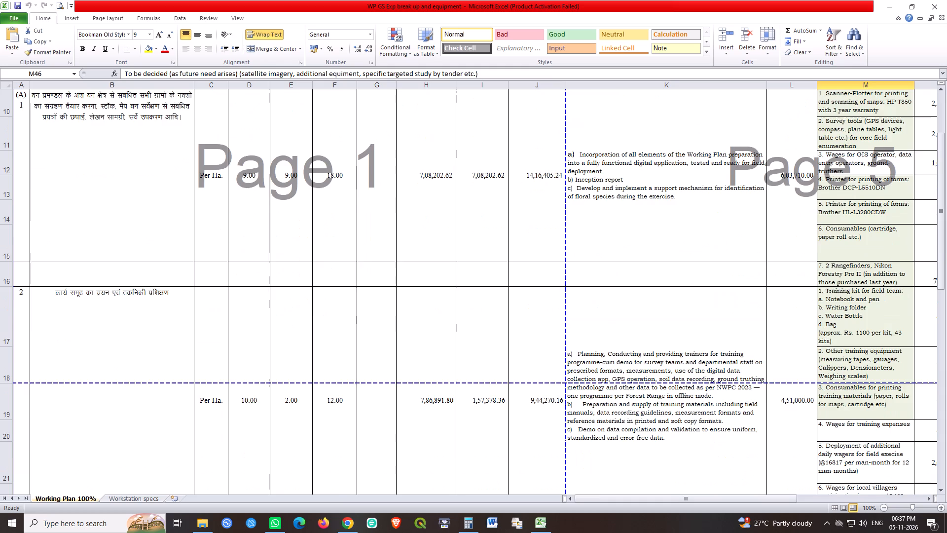
Review the Working Plan 100% sheet's cost estimate down to the grand totals and across to the remarks, plus the Workstation specs sheet.
scroll(624, 274, "down", 3)
scroll(624, 274, "up", 3)
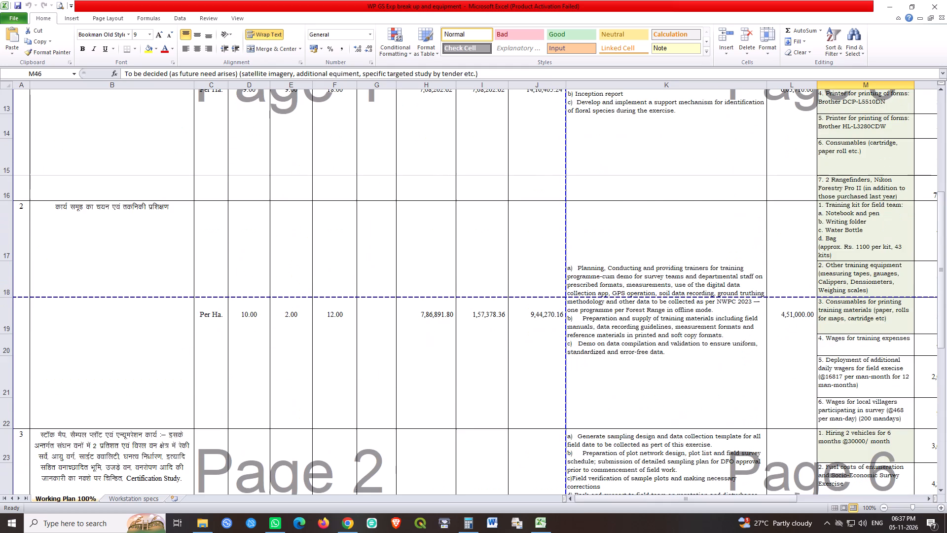
scroll(624, 274, "down", 9)
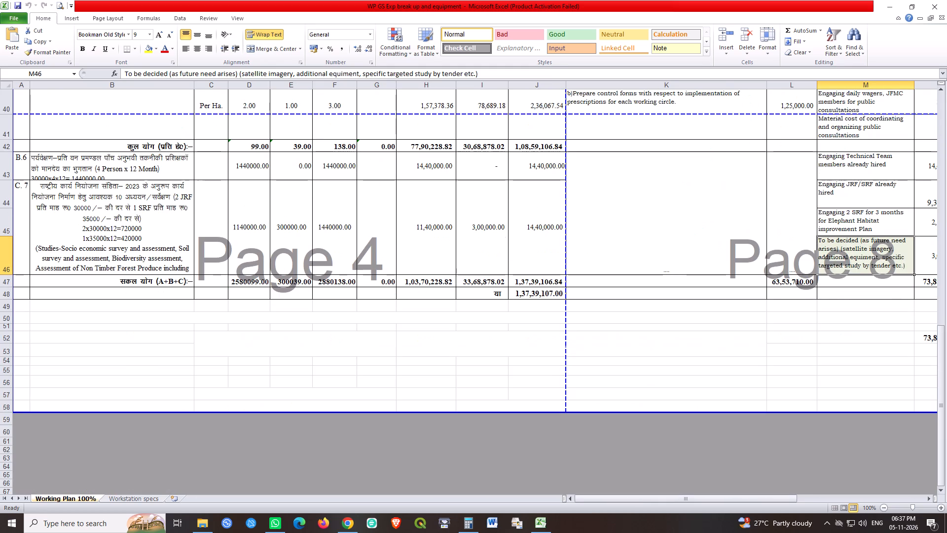
left_click(683, 373)
left_click_drag(703, 496, 767, 497)
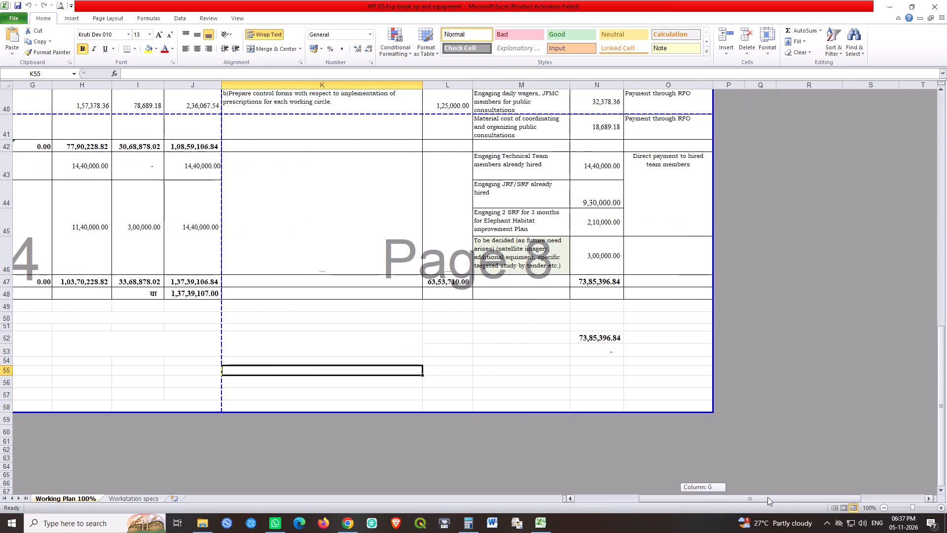
left_click_drag(767, 497, 723, 492)
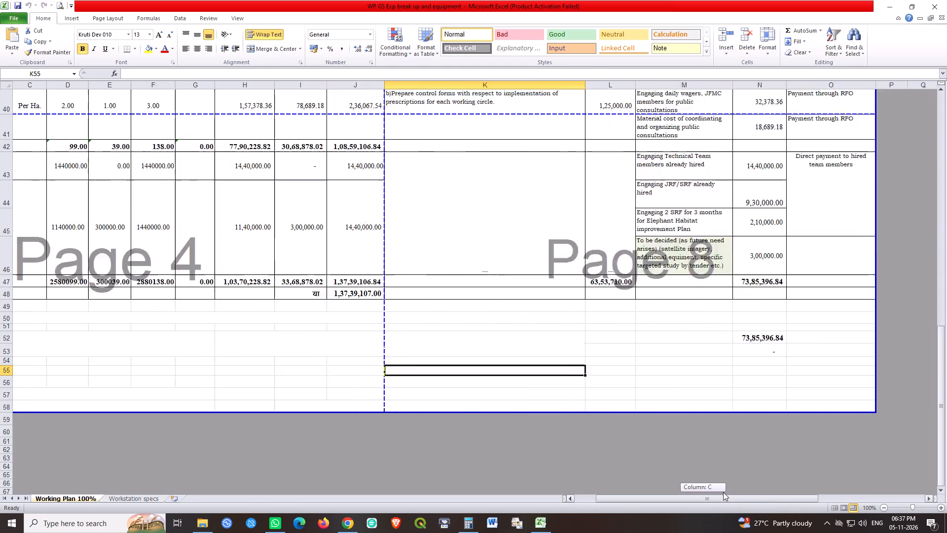
left_click_drag(723, 492, 608, 480)
scroll(636, 329, "up", 16)
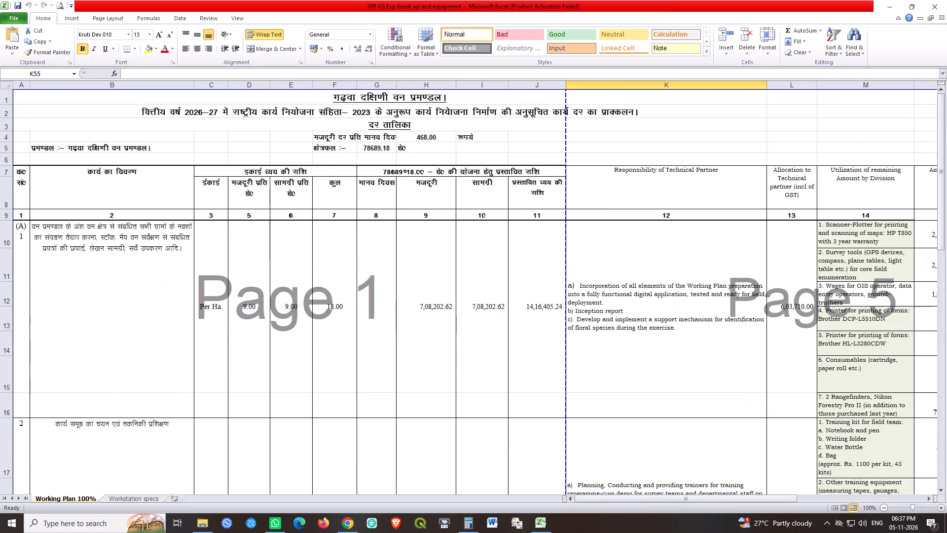
left_click(665, 186)
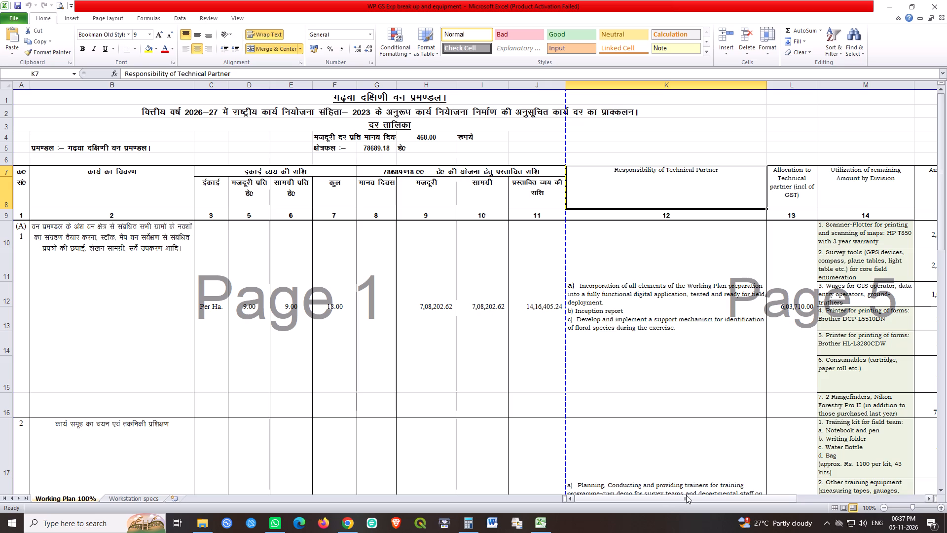
left_click(139, 499)
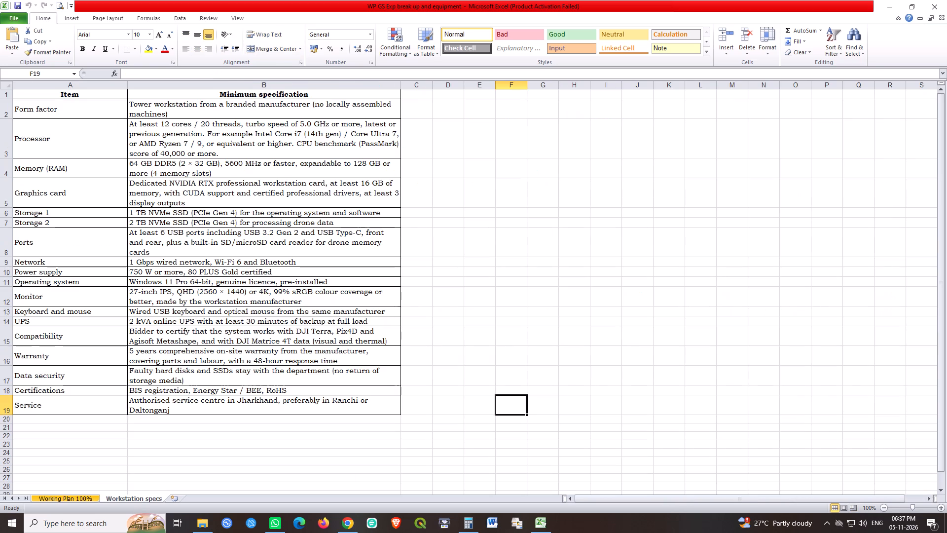
left_click(241, 445)
scroll(178, 254, "up", 5)
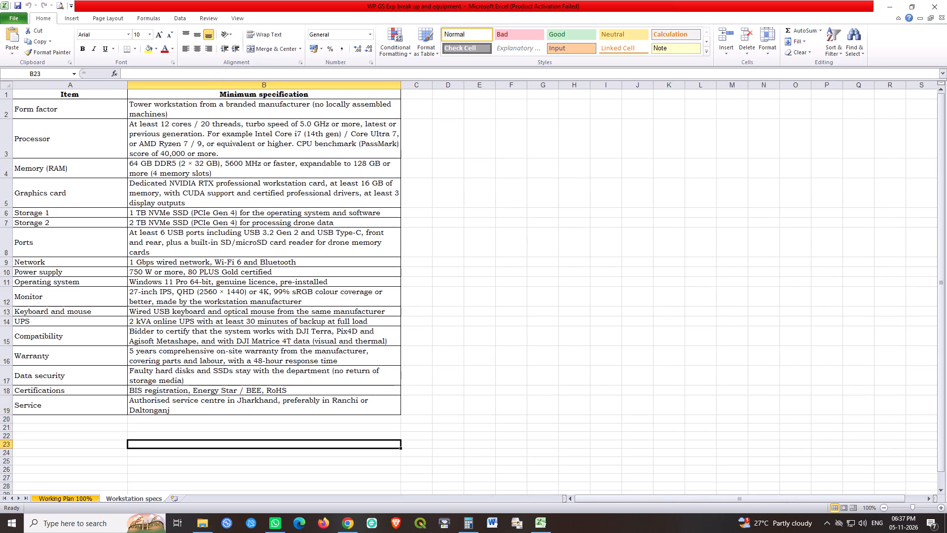
left_click(84, 497)
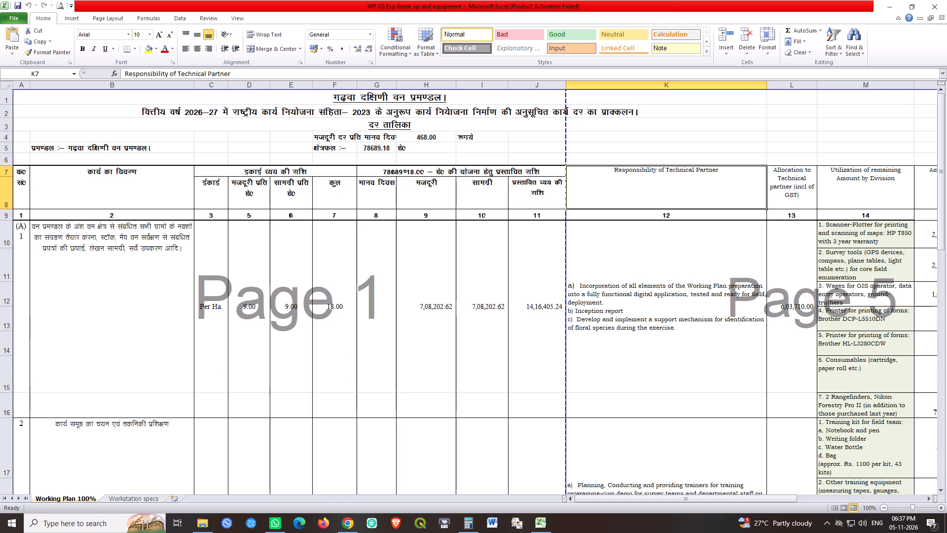
Open the print preview of the Working Plan 100% sheet and check its pages through to the last one.
key("ctrl+F2")
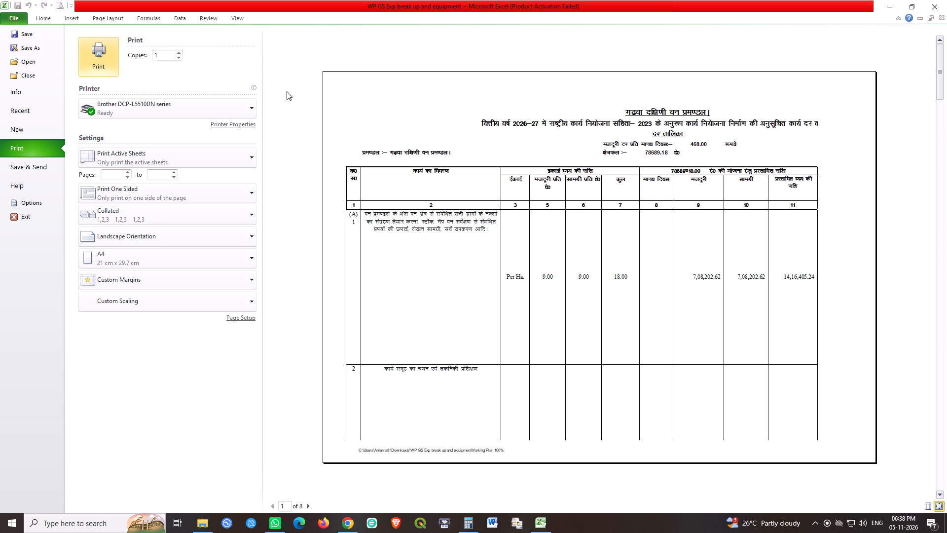
scroll(606, 235, "down", 4)
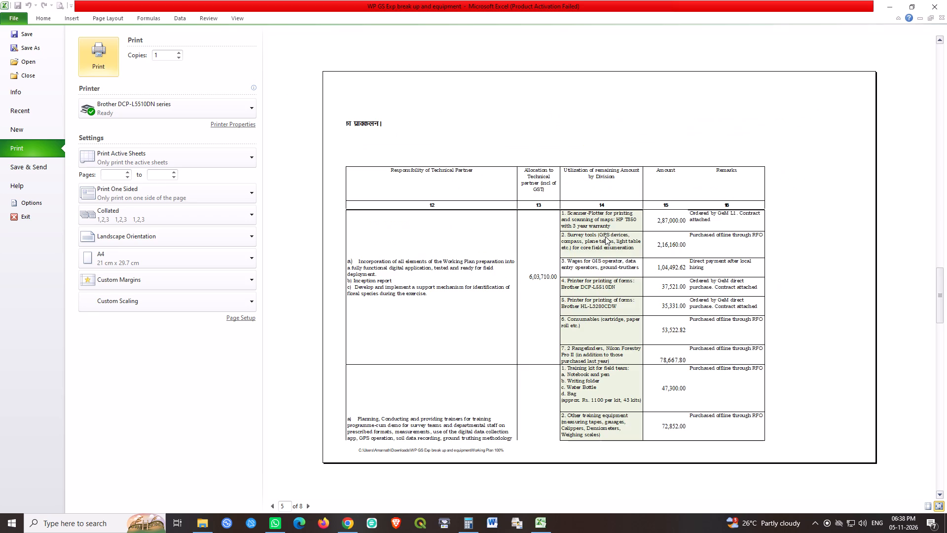
scroll(605, 236, "down", 3)
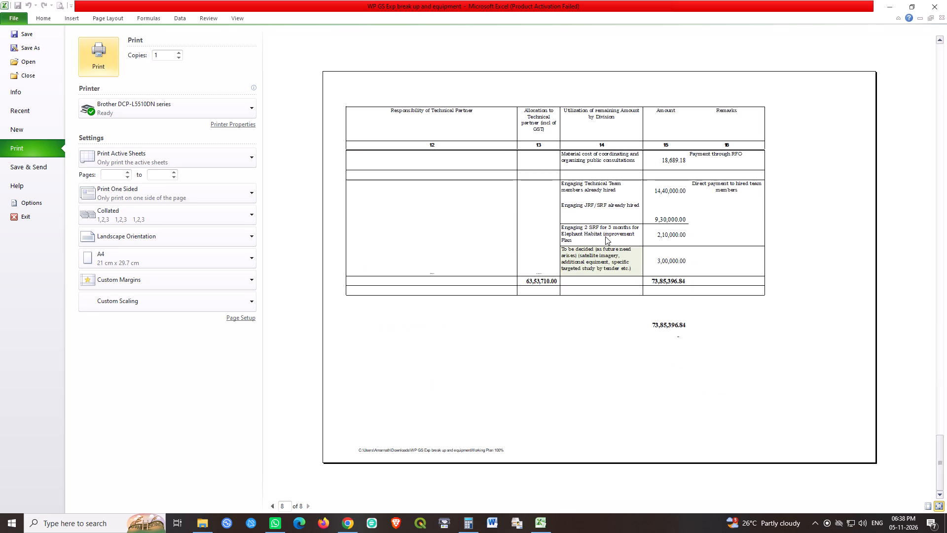
scroll(605, 236, "down", 4)
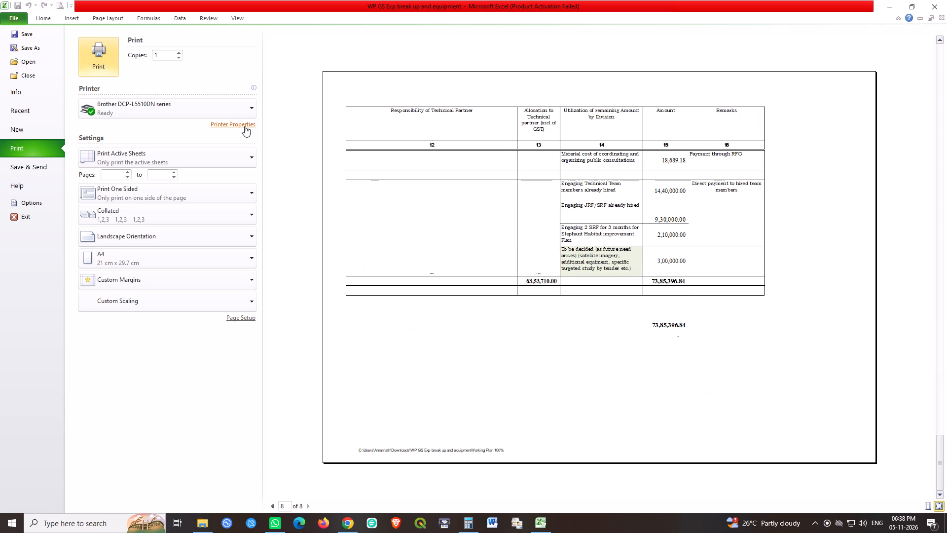
Open the Brother DCP-L5510DN printer's properties and show the 2-sided / Booklet options.
left_click(245, 126)
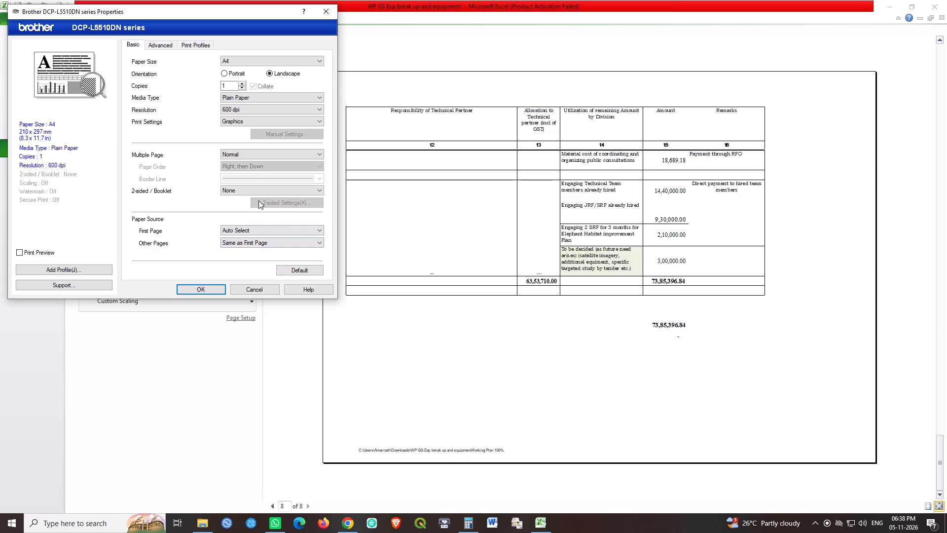
left_click(250, 189)
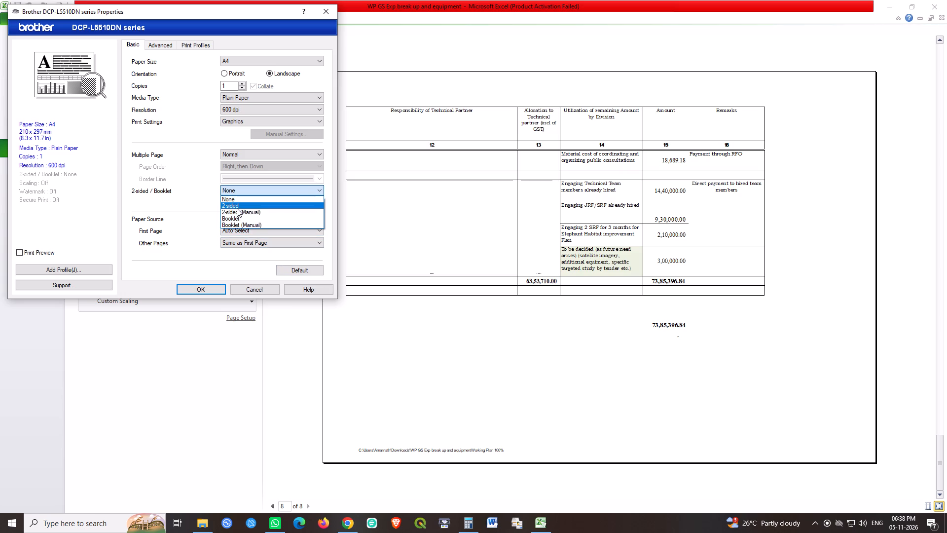
Set the printer to 2-sided with the Short Edge (Right) type and print the Working Plan 100% sheet.
left_click(237, 208)
left_click(284, 202)
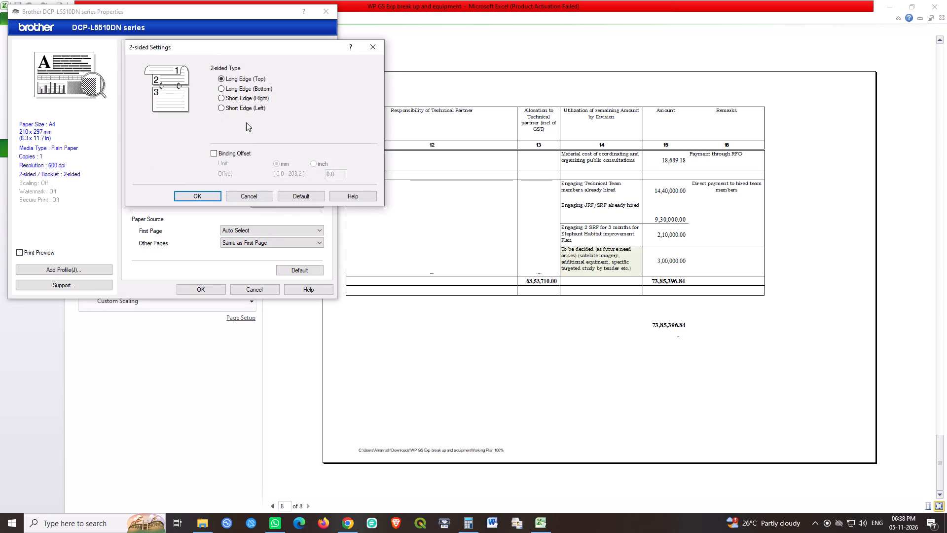
left_click(231, 100)
left_click(195, 196)
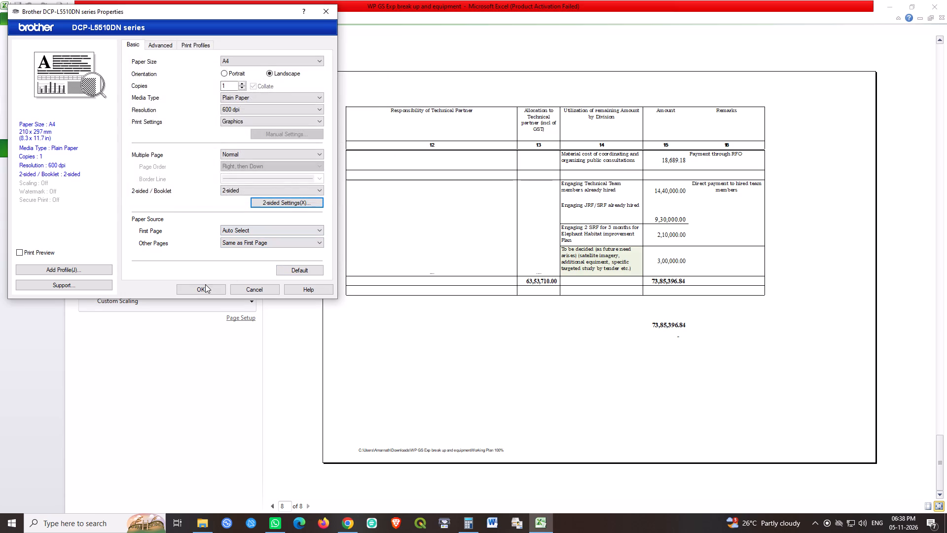
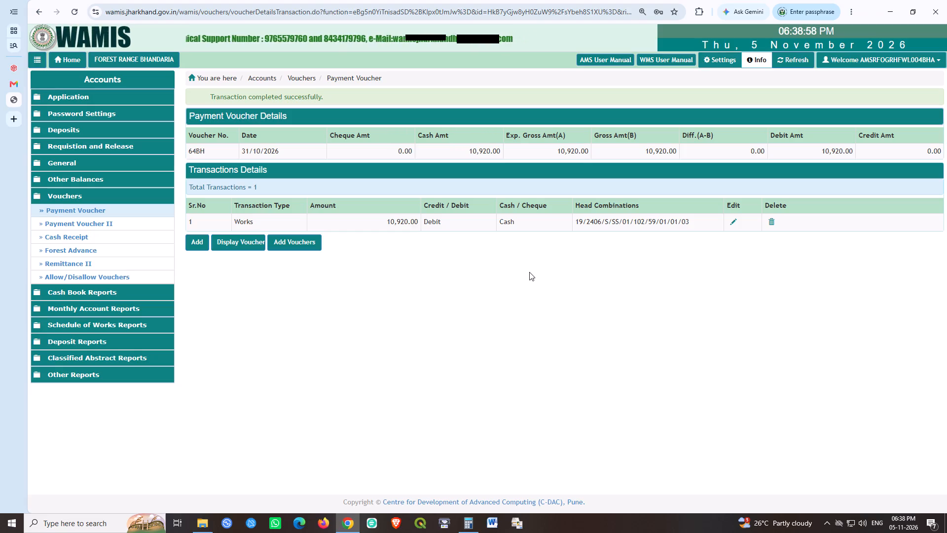
Create a new payment voucher numbered 73BH with an expected gross amount of 30000 and save it.
left_click(306, 243)
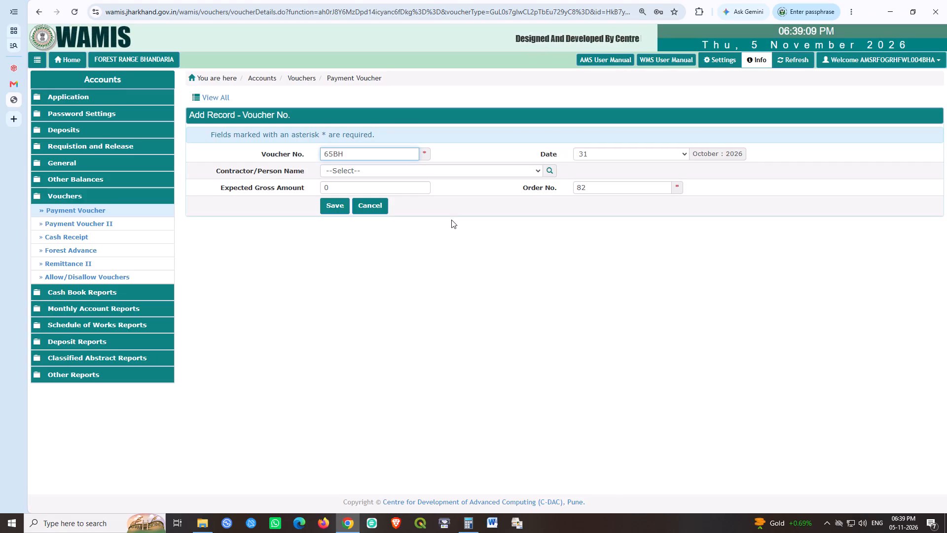
key("shift+Right")
key("shift+Right")
type("73")
key("Tab")
key("Tab")
key("Tab")
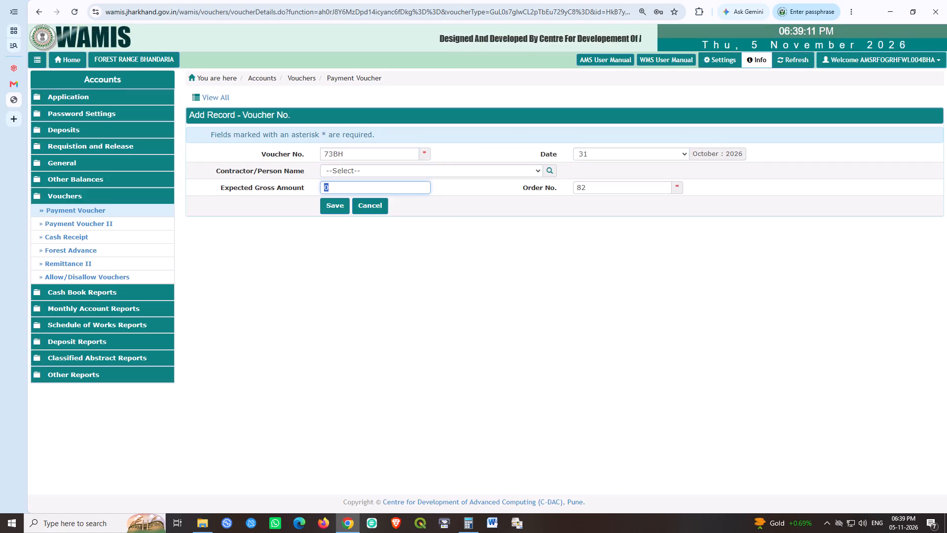
type("30000")
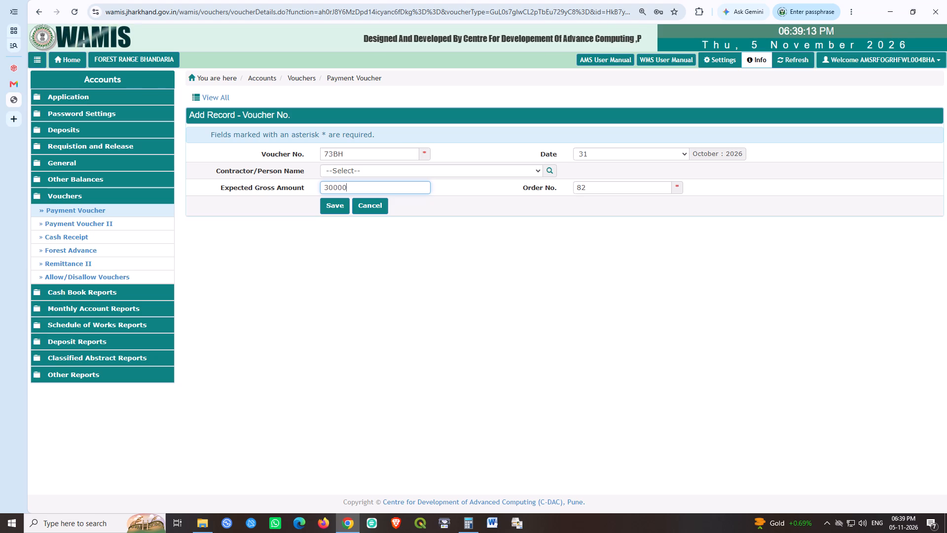
key("ctrl+shift+Left")
key("Tab")
key("Tab")
key("space")
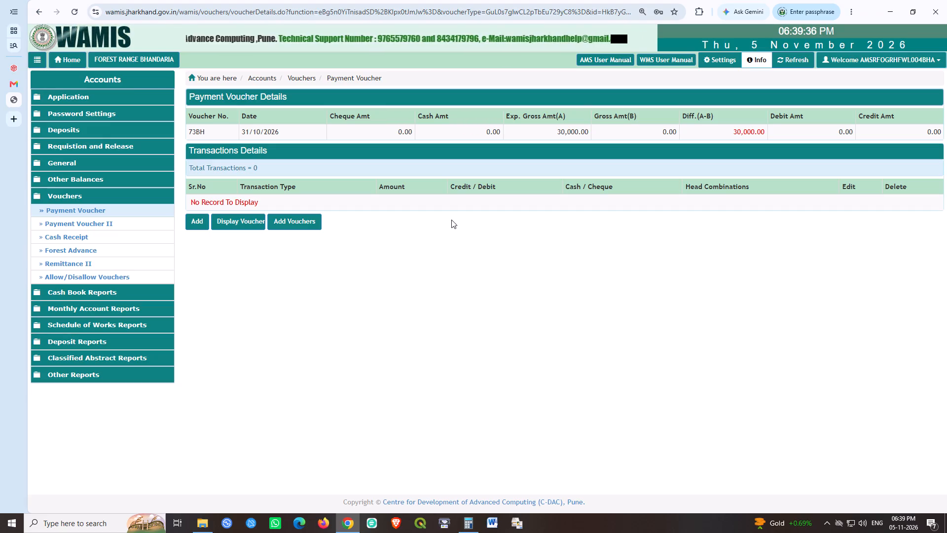
left_click(202, 222)
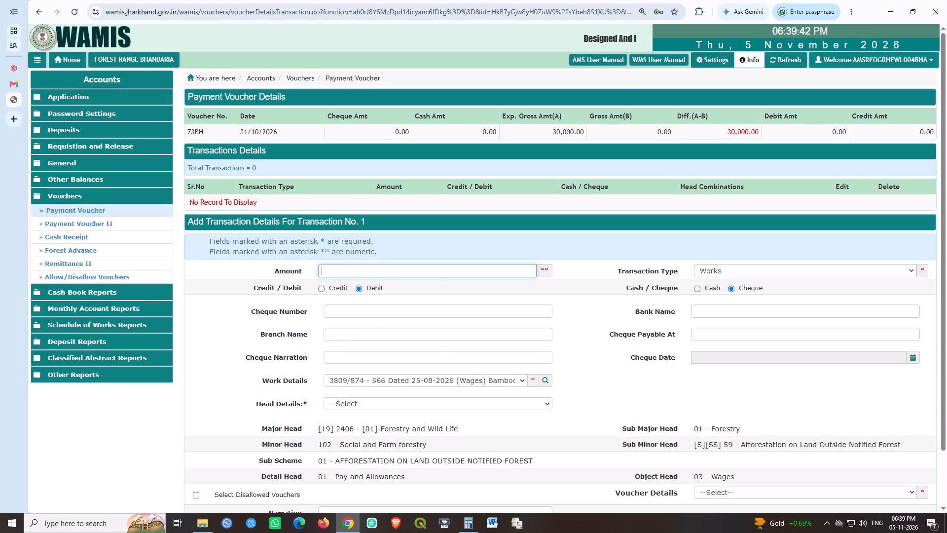
type("30000")
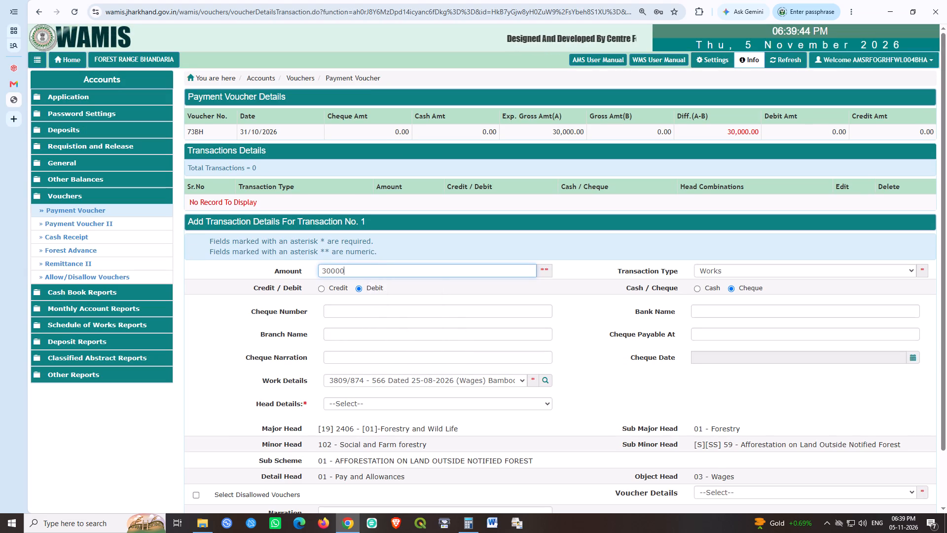
key("Tab")
key("Tab")
key("Tab")
key("Left")
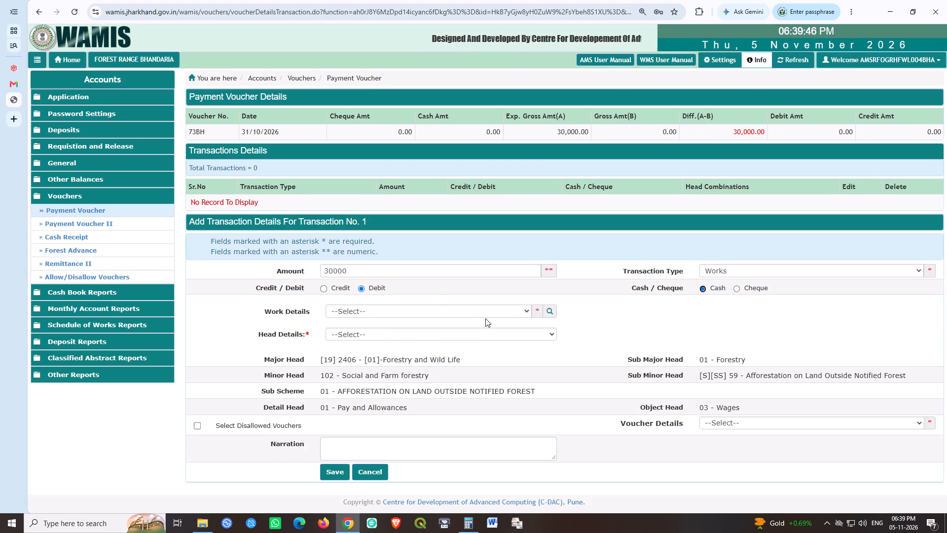
left_click(484, 314)
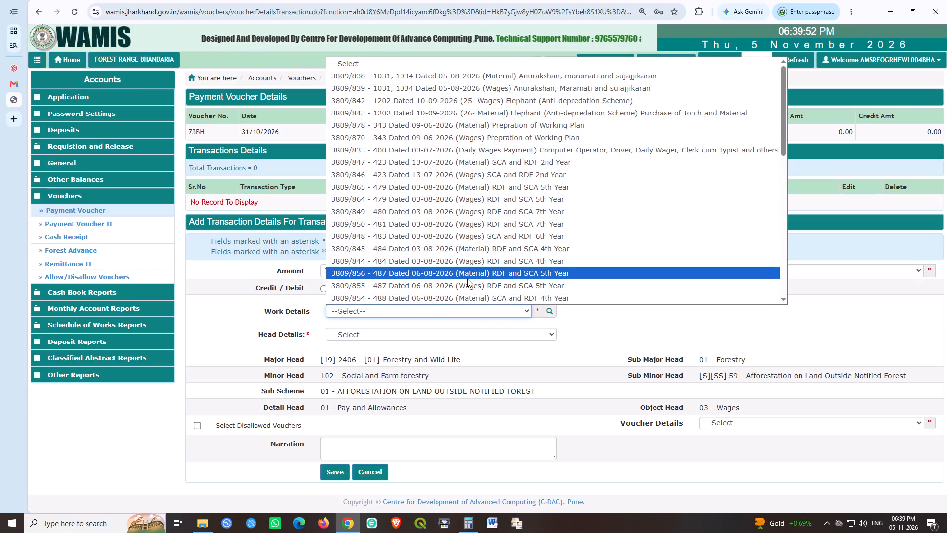
scroll(445, 246, "down", 11)
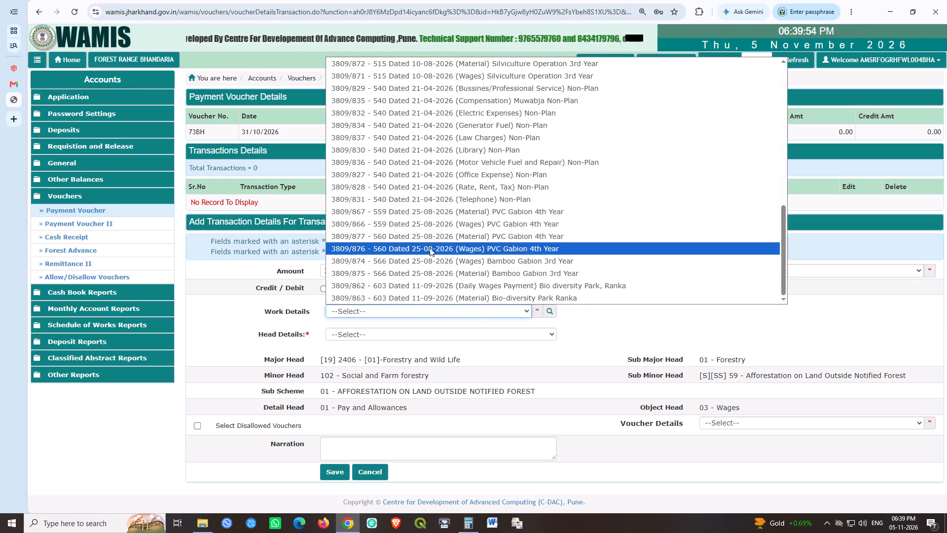
left_click(402, 269)
left_click(374, 334)
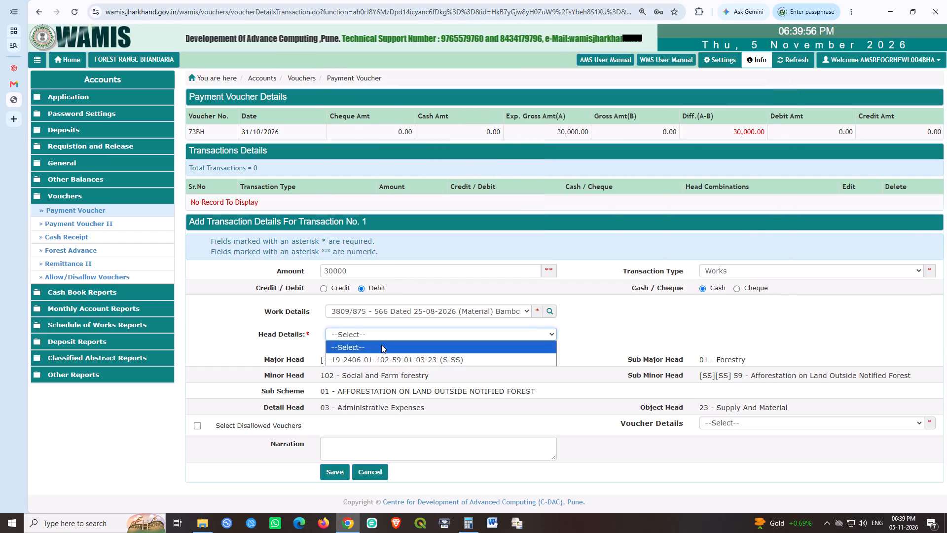
left_click(380, 362)
left_click(520, 373)
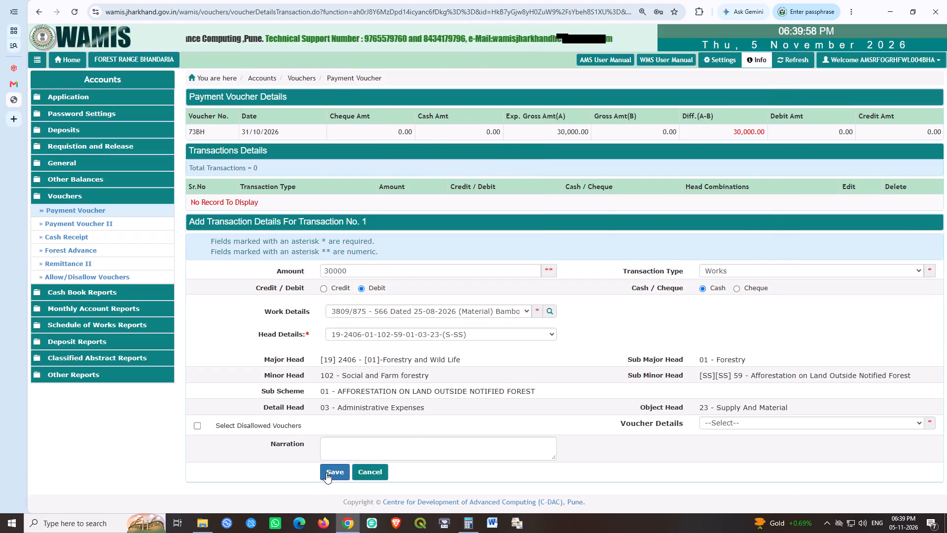
left_click(326, 473)
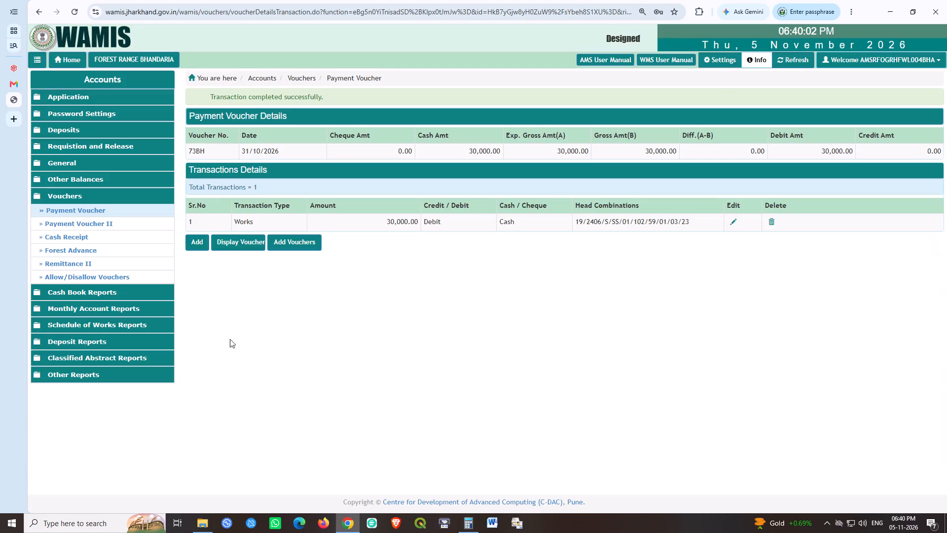
Create the next payment voucher with an expected gross amount of 120000 and save it.
left_click(305, 243)
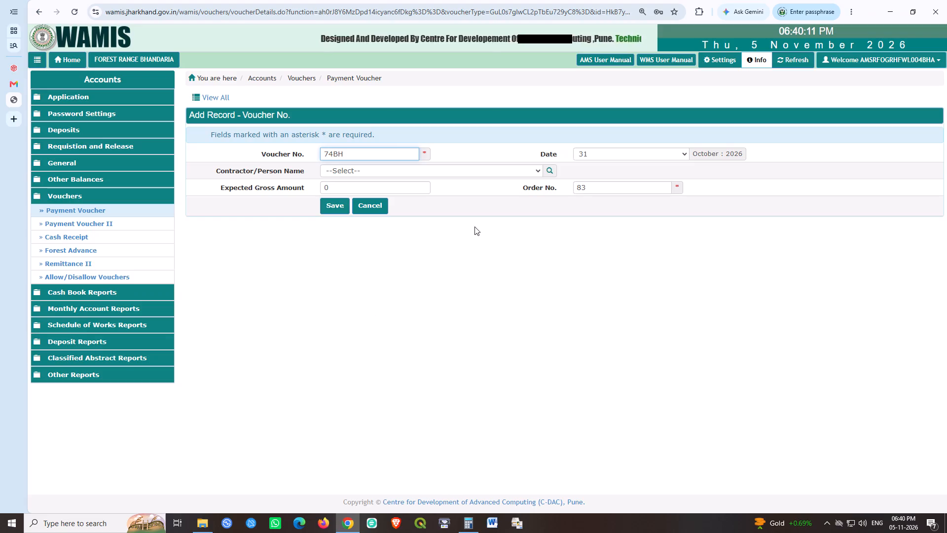
left_click_drag(355, 186, 284, 182)
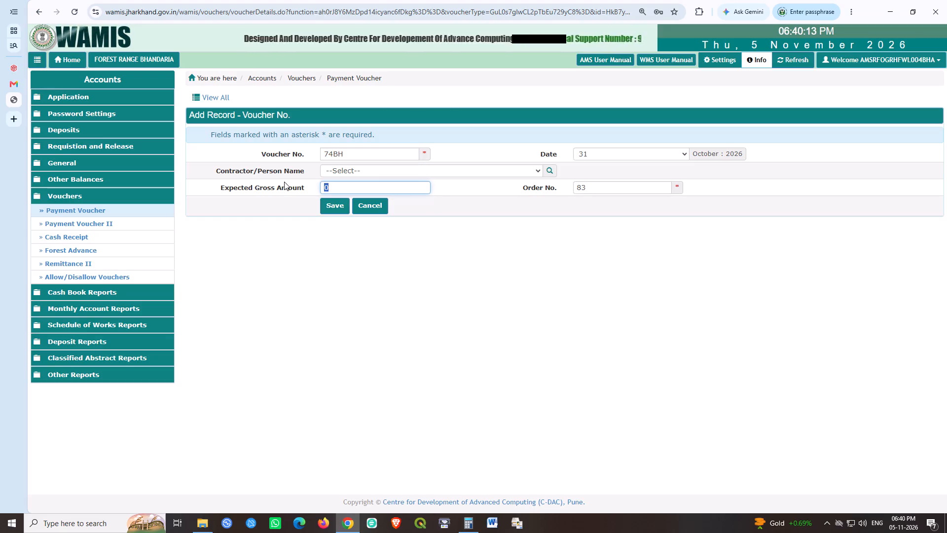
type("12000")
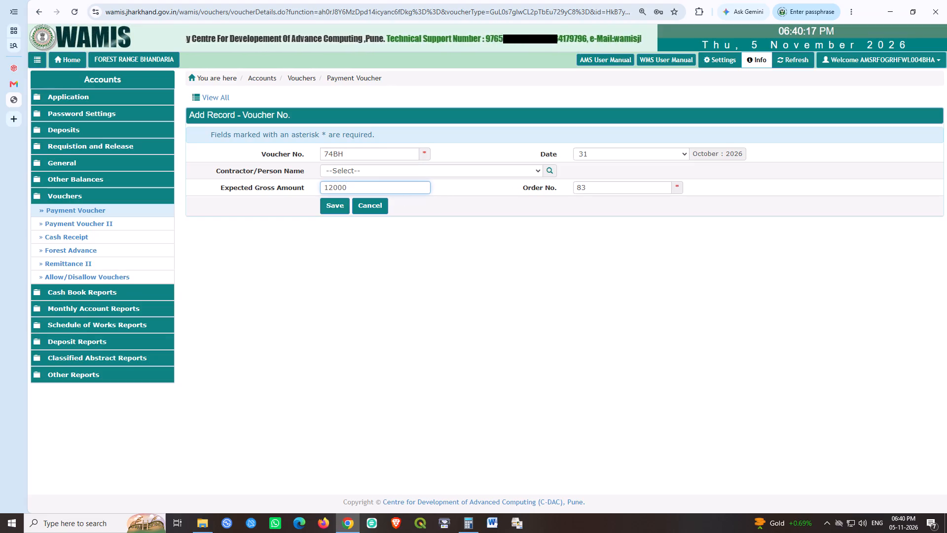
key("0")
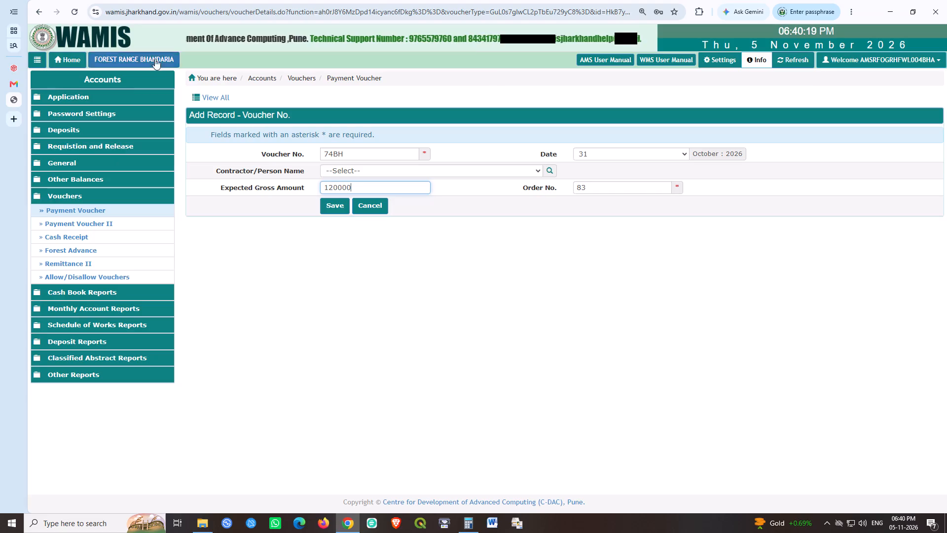
left_click(328, 208)
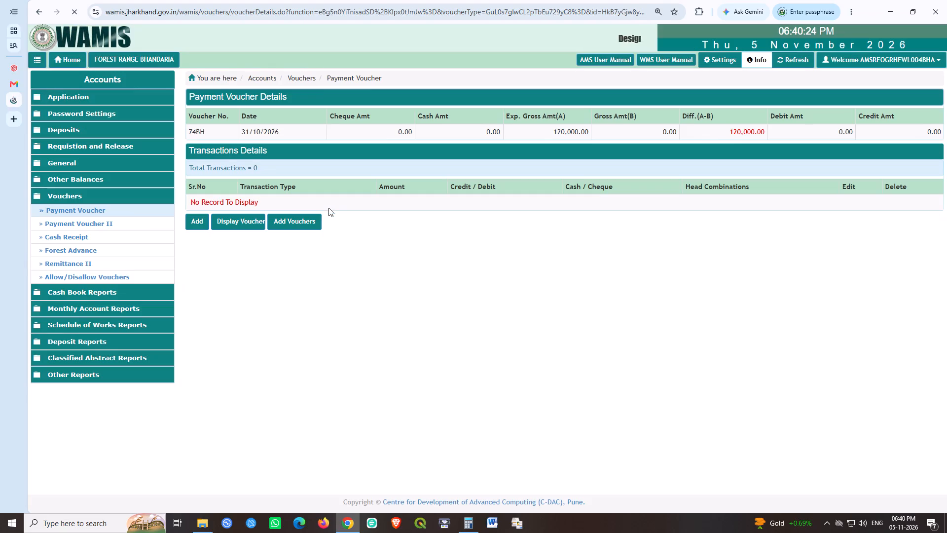
left_click(198, 224)
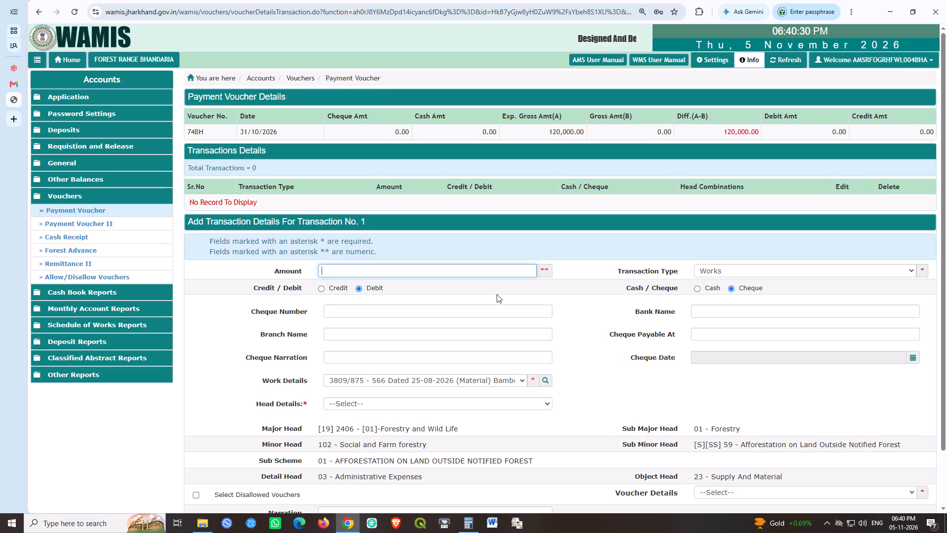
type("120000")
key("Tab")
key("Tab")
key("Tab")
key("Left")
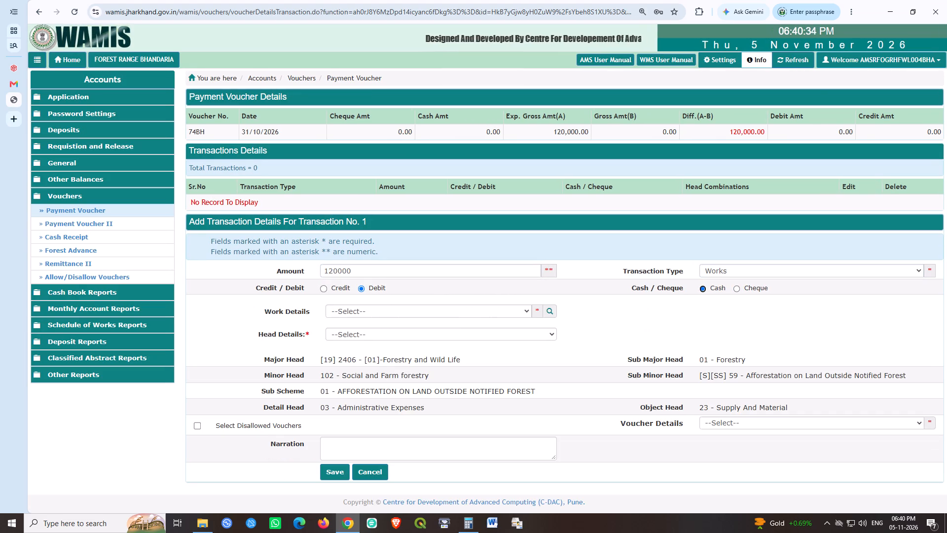
left_click(477, 307)
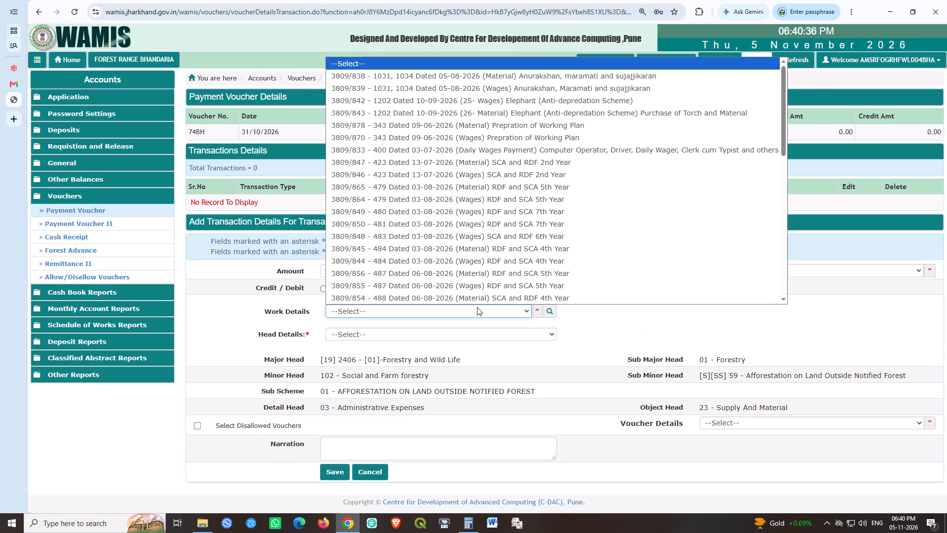
scroll(493, 224, "down", 4)
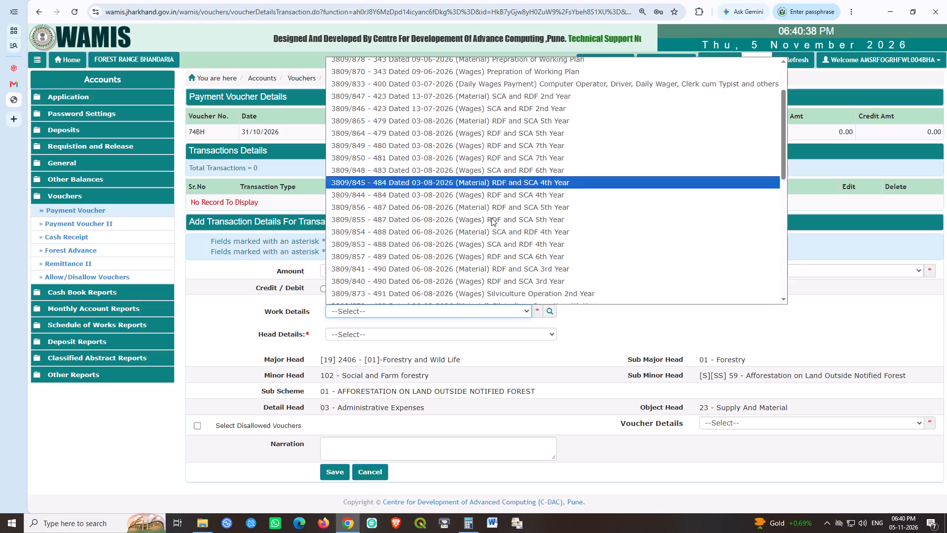
scroll(491, 218, "down", 12)
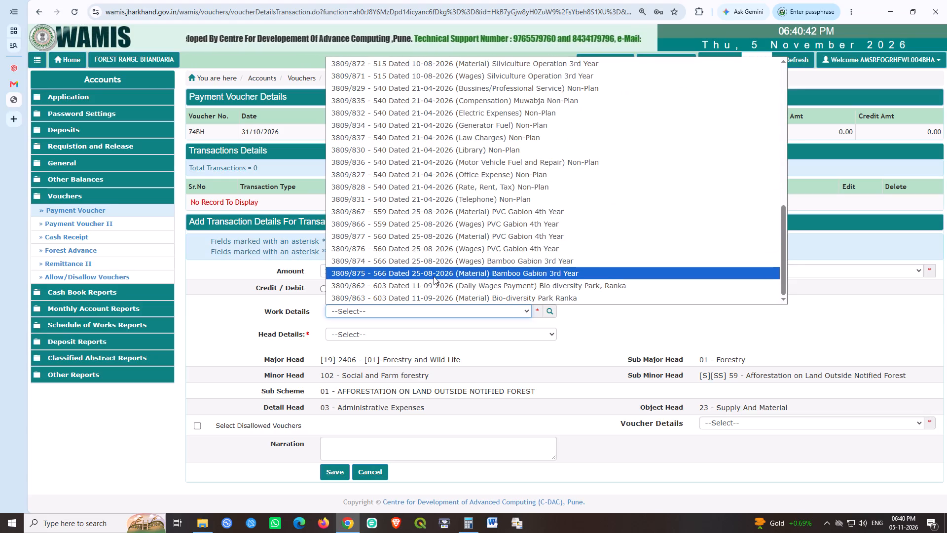
left_click(434, 276)
left_click(451, 330)
left_click(420, 360)
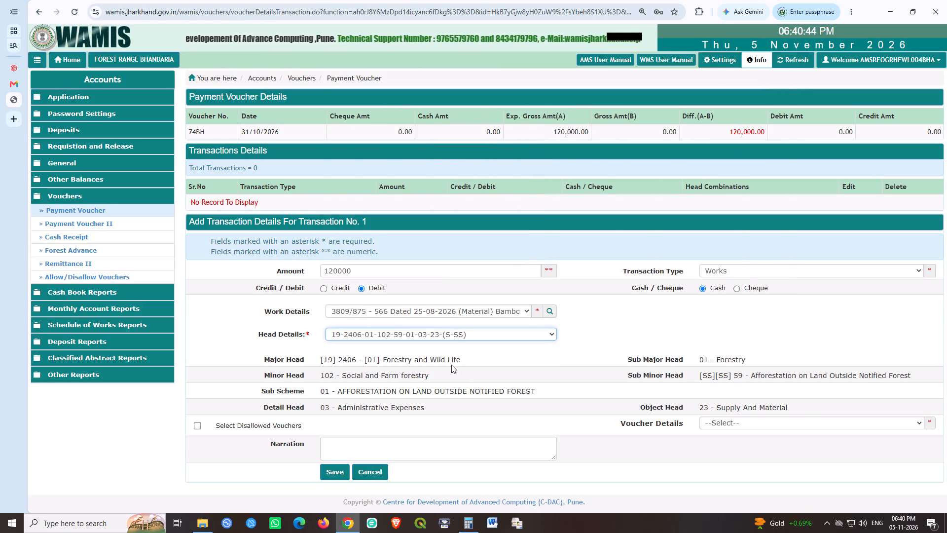
left_click(579, 353)
left_click(340, 472)
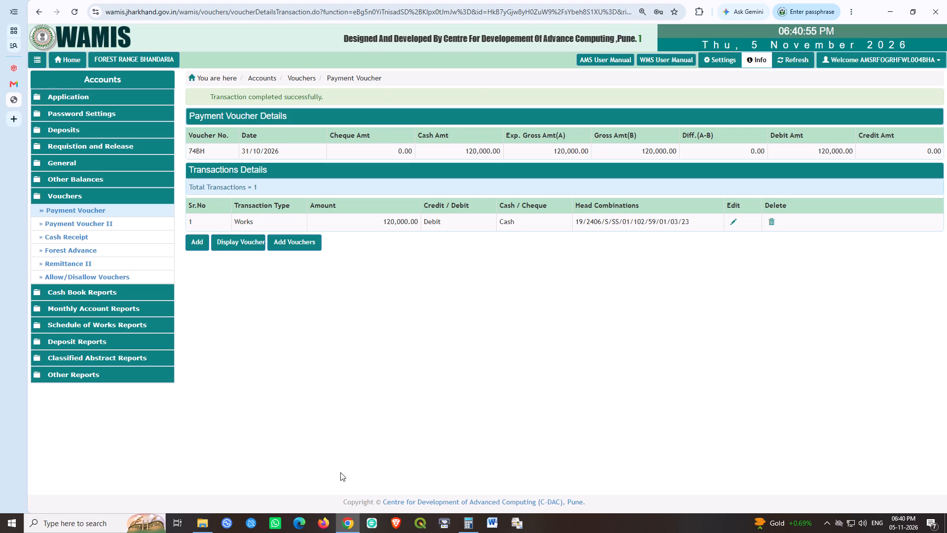
Create the next payment voucher with an expected gross amount of 4667 and save it.
left_click(292, 240)
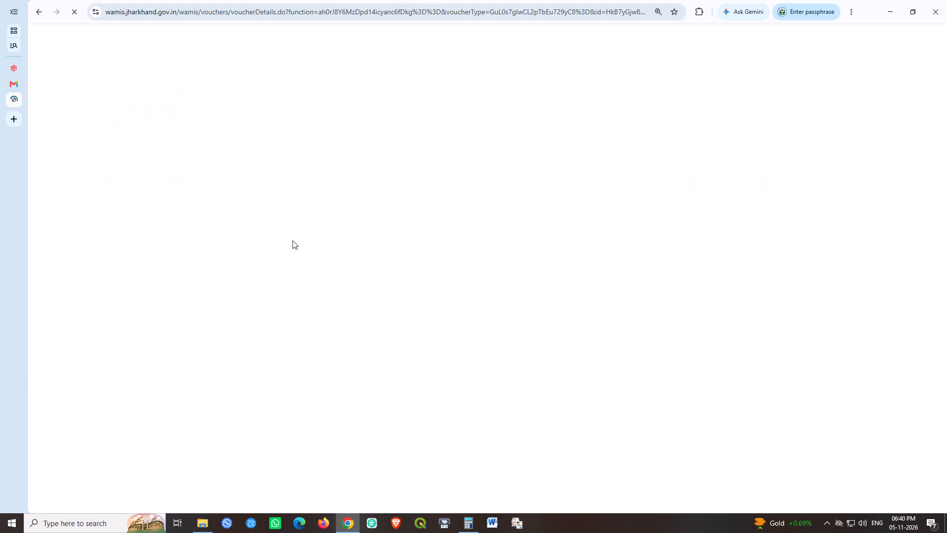
key("Tab")
key("Tab")
key("Tab")
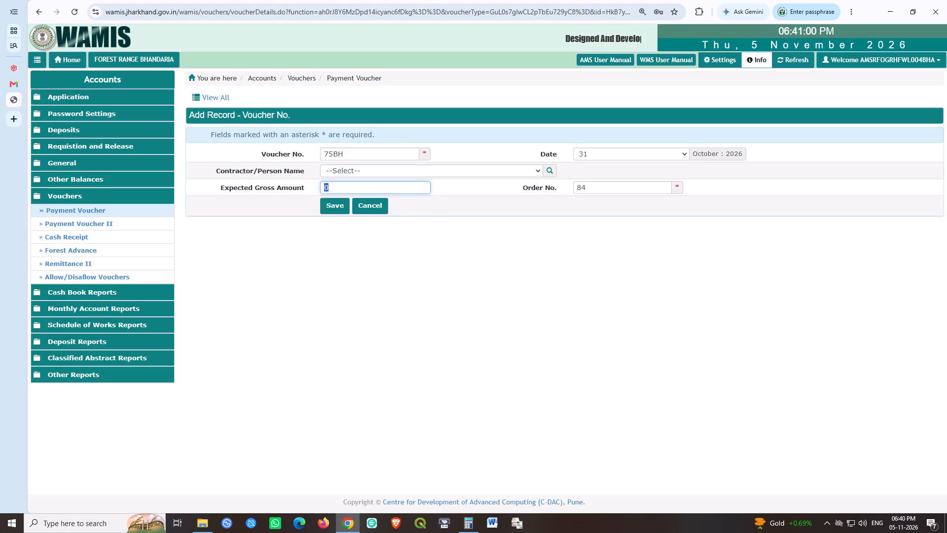
type("4667")
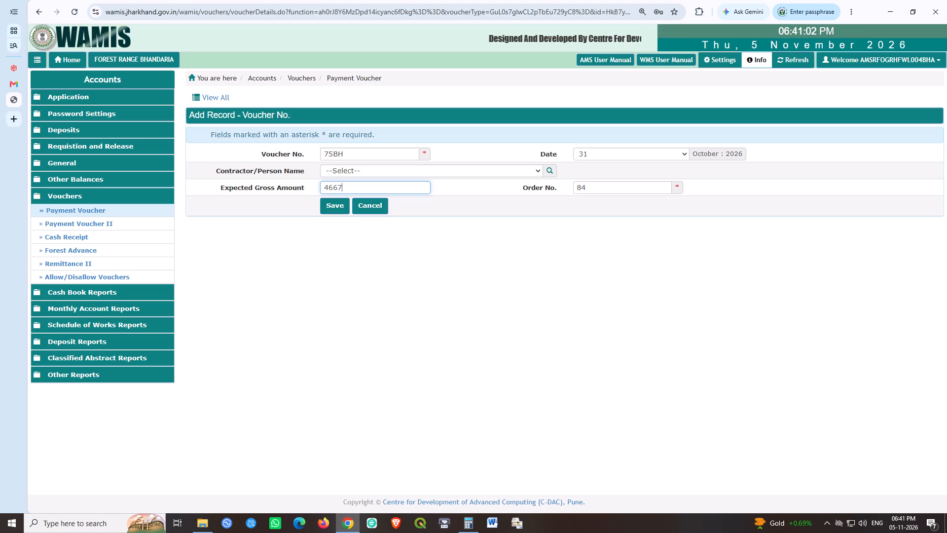
key("Tab")
key("Tab")
key("space")
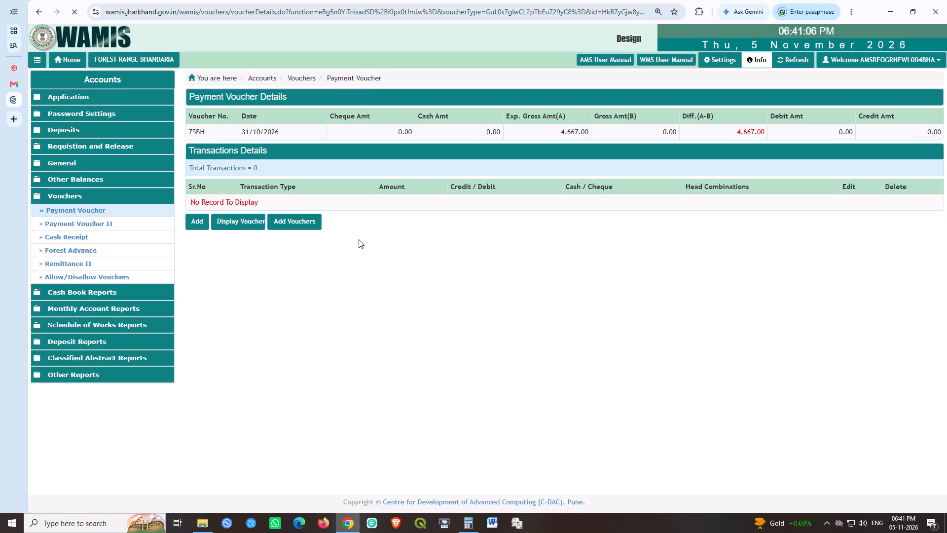
left_click(204, 223)
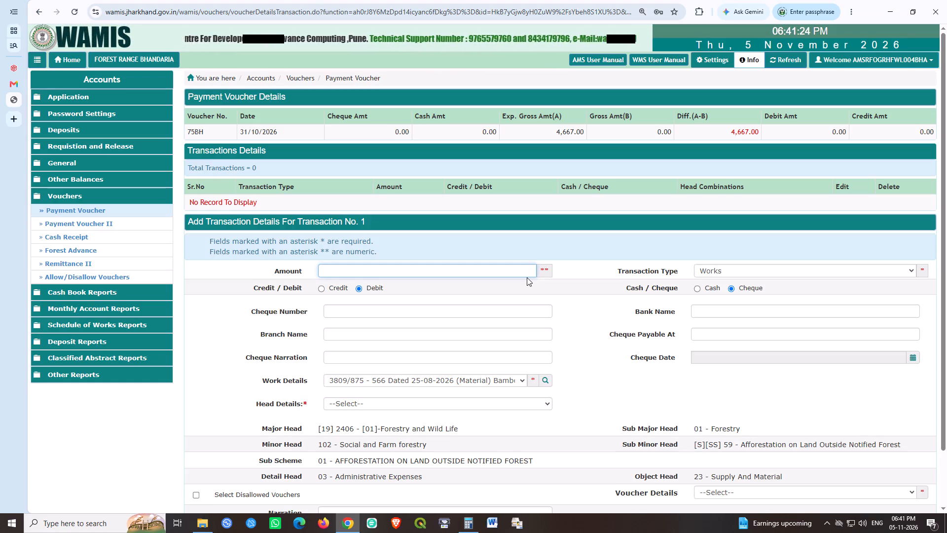
type("4667")
key("Tab")
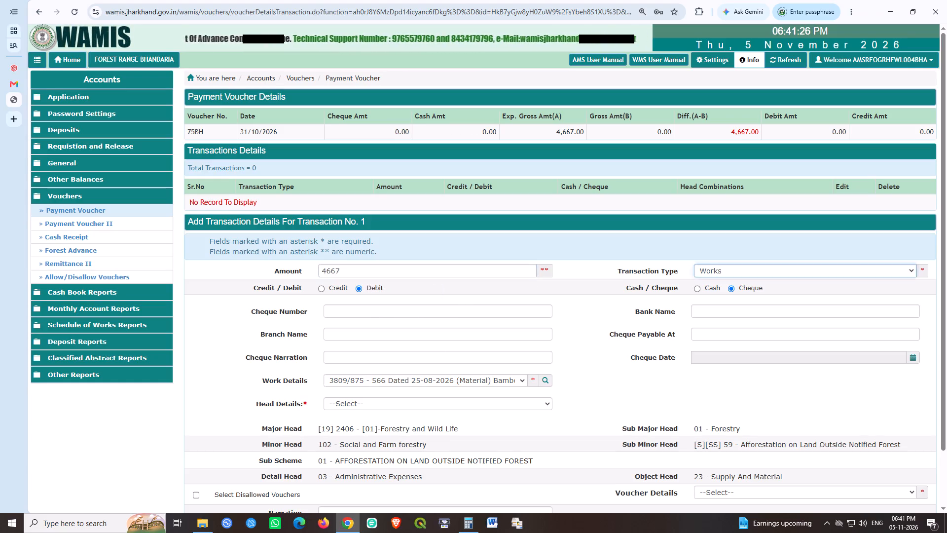
key("Tab")
key("Left")
key("Right")
key("Tab")
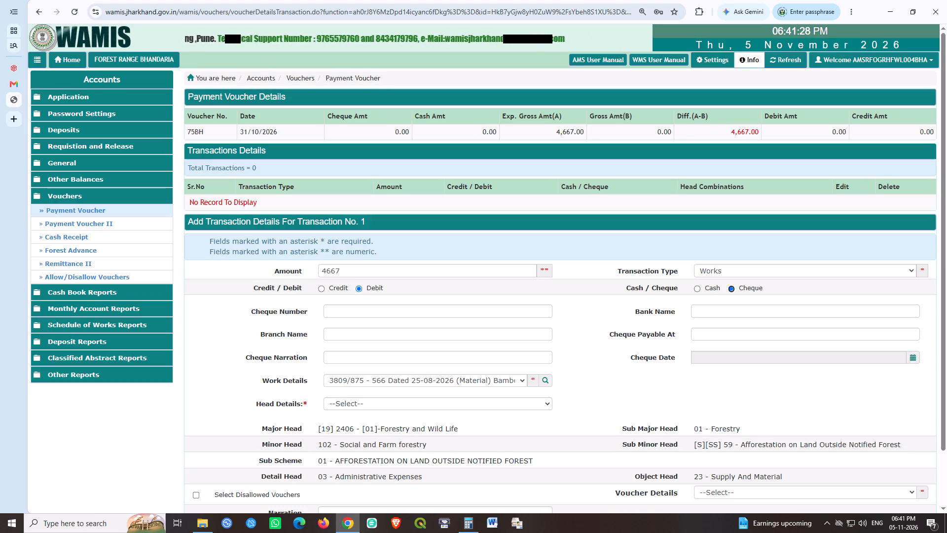
key("Left")
left_click(453, 310)
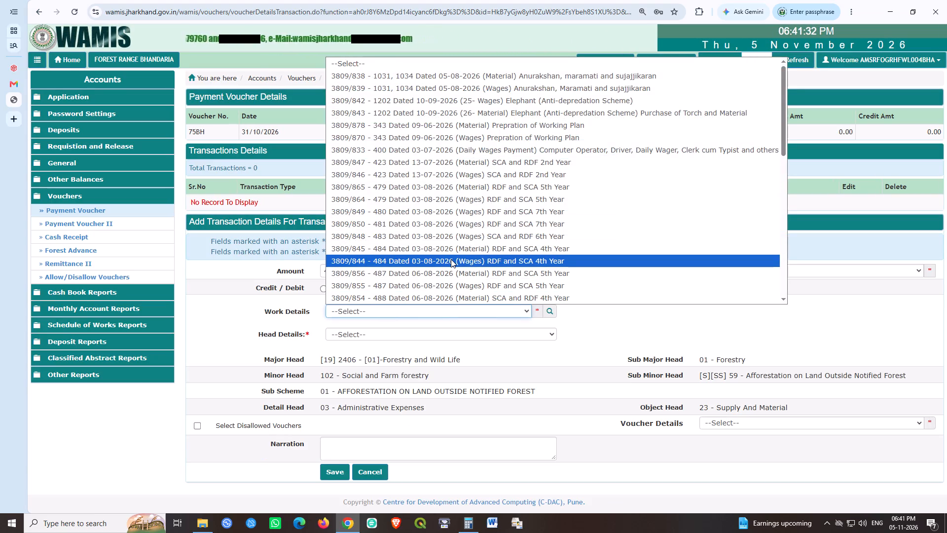
scroll(451, 253, "down", 10)
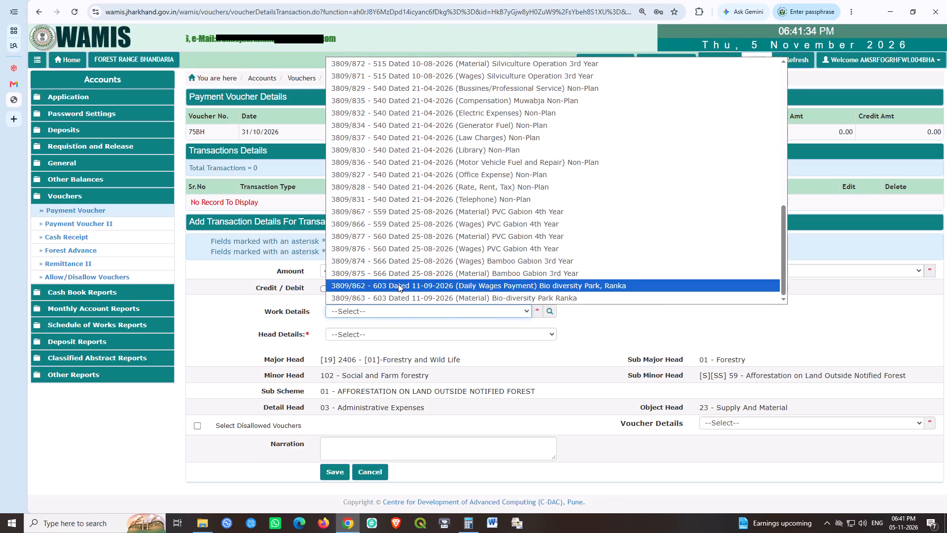
left_click(409, 274)
left_click(455, 336)
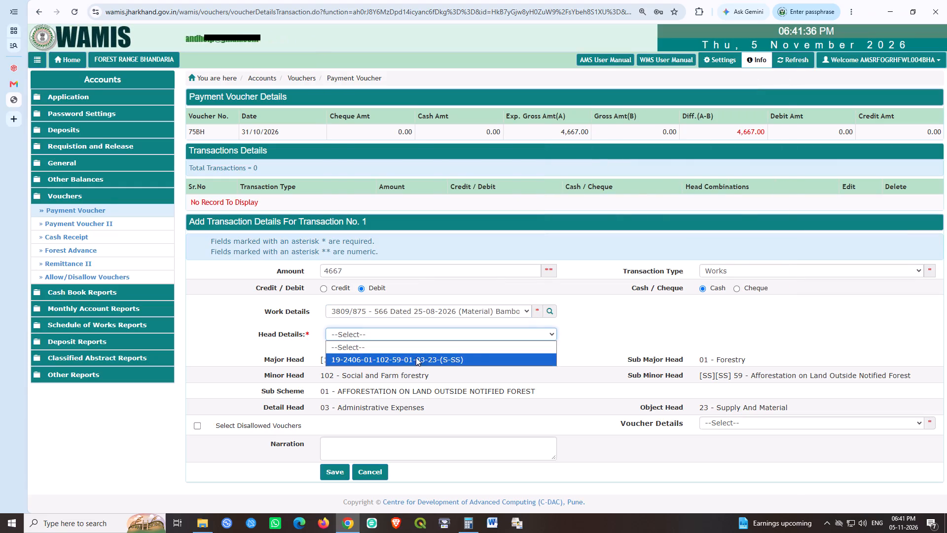
left_click(414, 358)
left_click(331, 468)
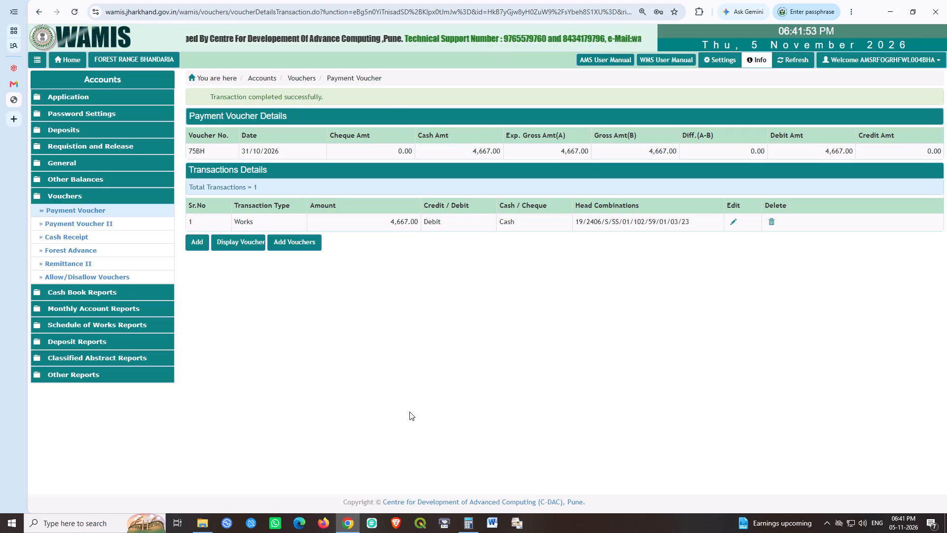
Open a new cash receipt record and run the system's Refresh operation.
left_click(65, 240)
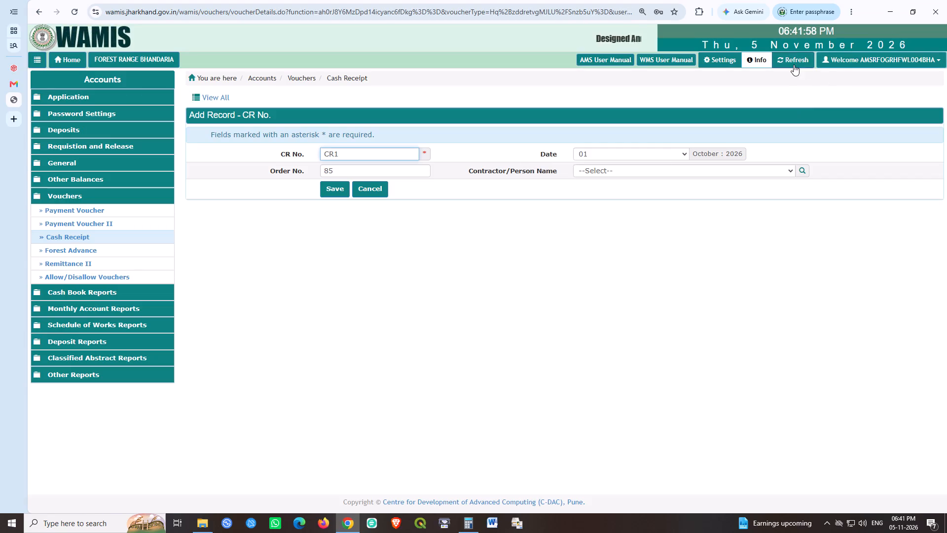
left_click(793, 64)
left_click(531, 106)
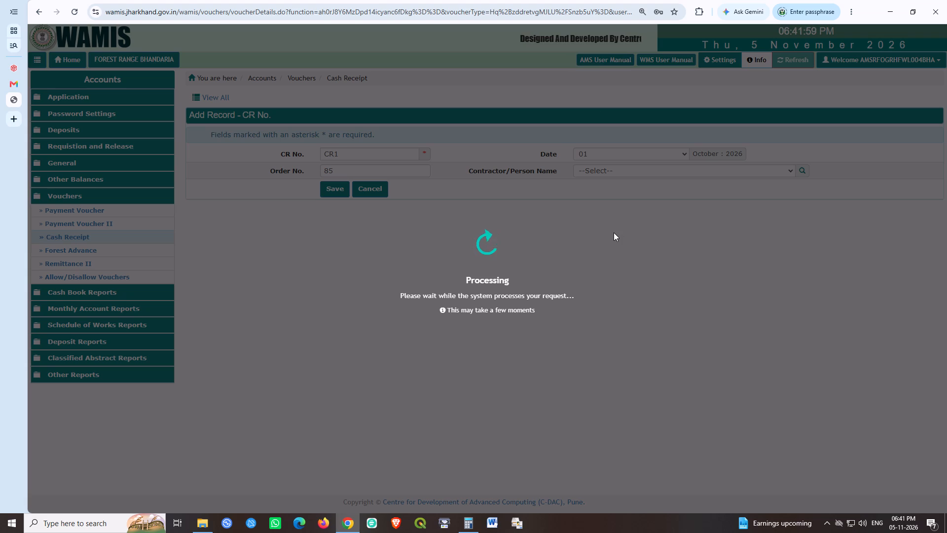